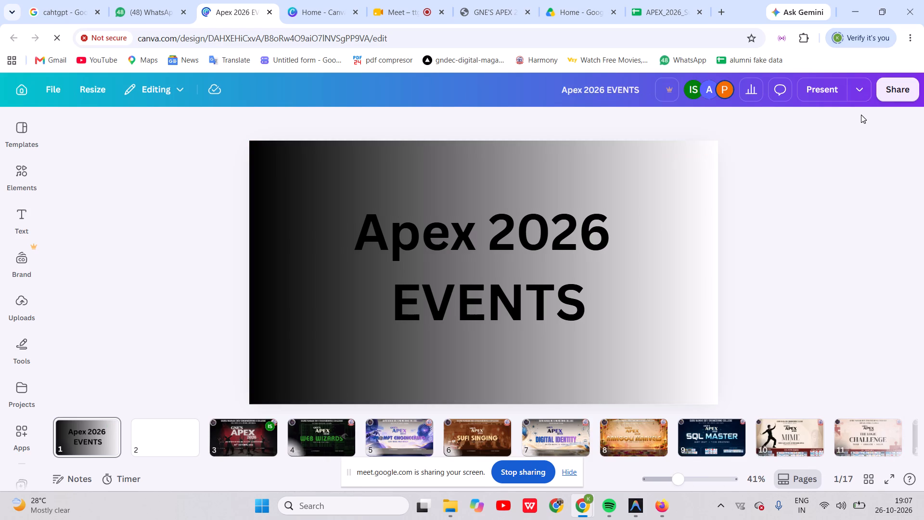
Present the Apex 2026 Events design full screen and review its slides from the opening page through the SQL Master slide.
{"action": "left_click", "coordinate": [822, 91]}
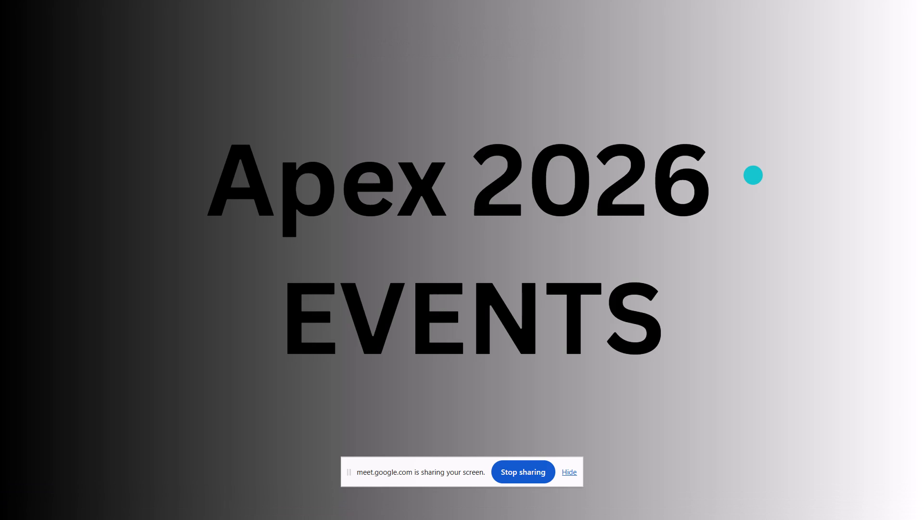
{"action": "key", "text": "Right"}
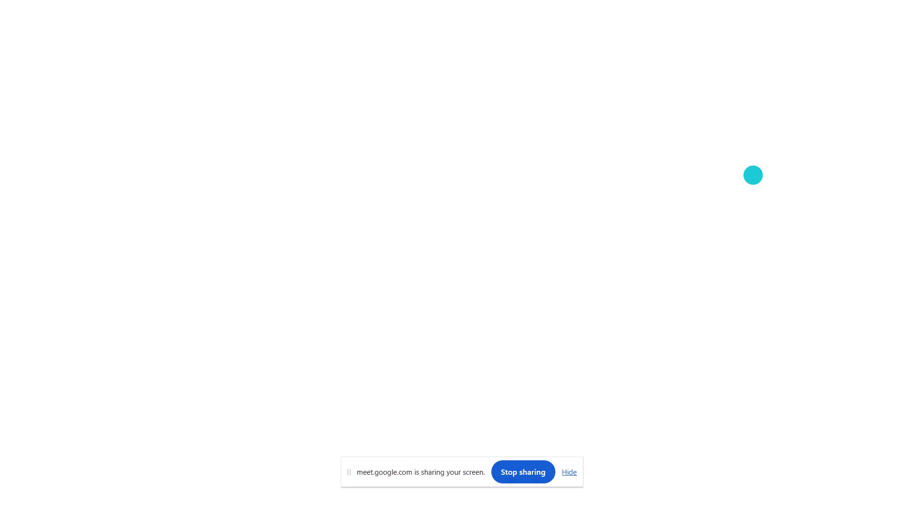
{"action": "key", "text": "Right"}
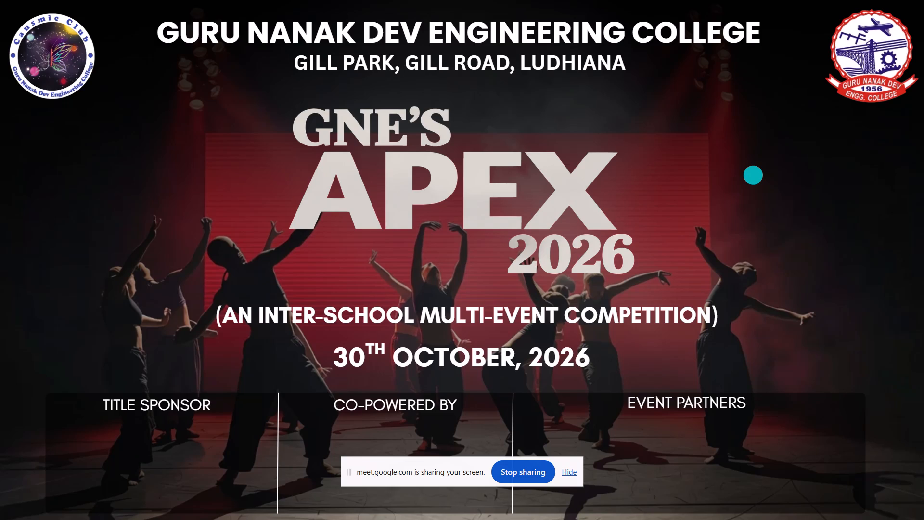
{"action": "key", "text": "Right"}
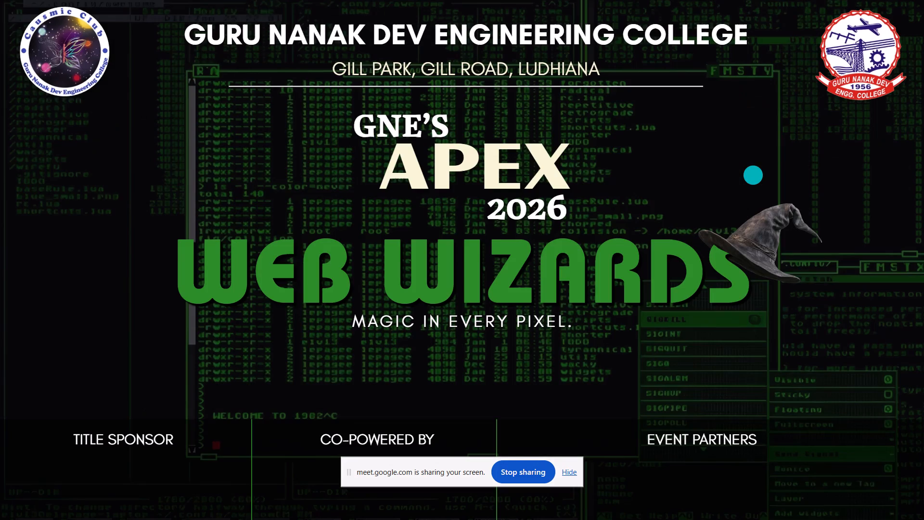
{"action": "key", "text": "Right"}
{"action": "key", "text": "Right"}
{"action": "key", "text": "Right"}
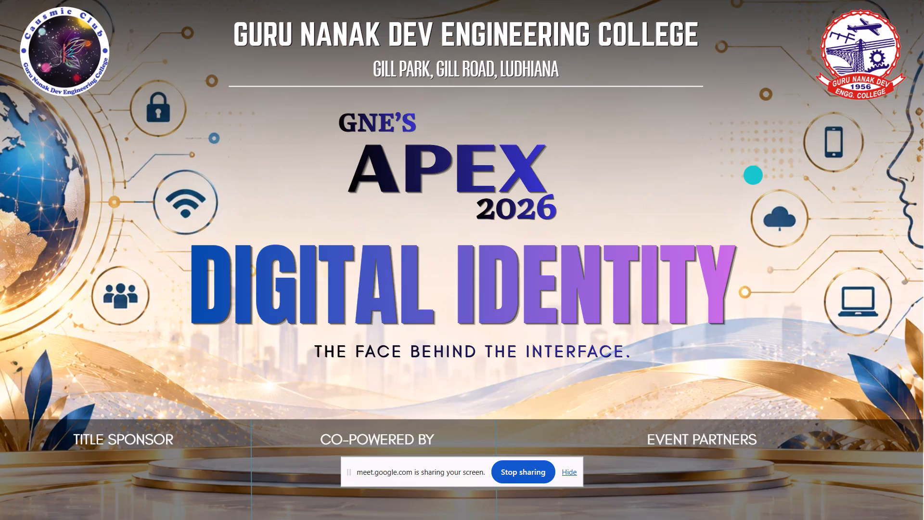
{"action": "key", "text": "Right"}
{"action": "key", "text": "Right"}
Go back through the presented slides to the GNE's Apex 2026 inter-school competition slide.
{"action": "key", "text": "Left"}
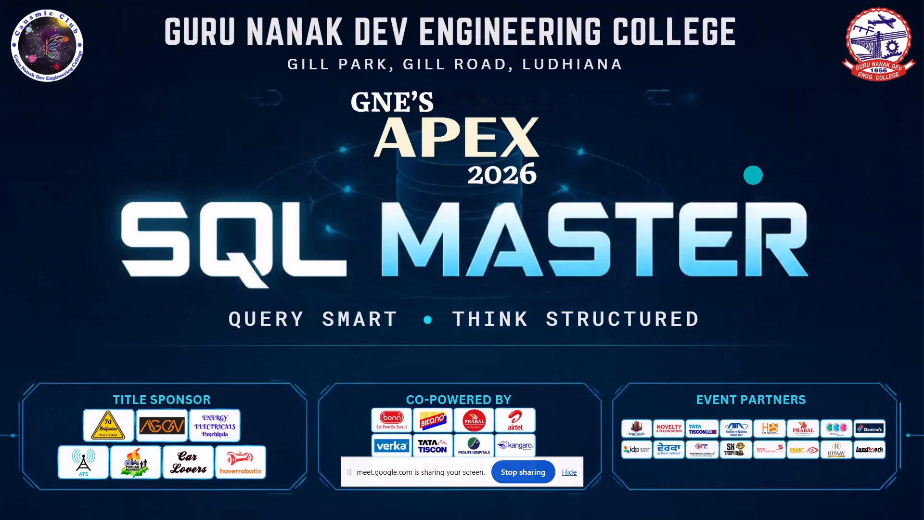
{"action": "key", "text": "Left"}
{"action": "key", "text": "Left"}
{"action": "key", "text": "Left"}
{"action": "key", "text": "Left"}
{"action": "key", "text": "Left"}
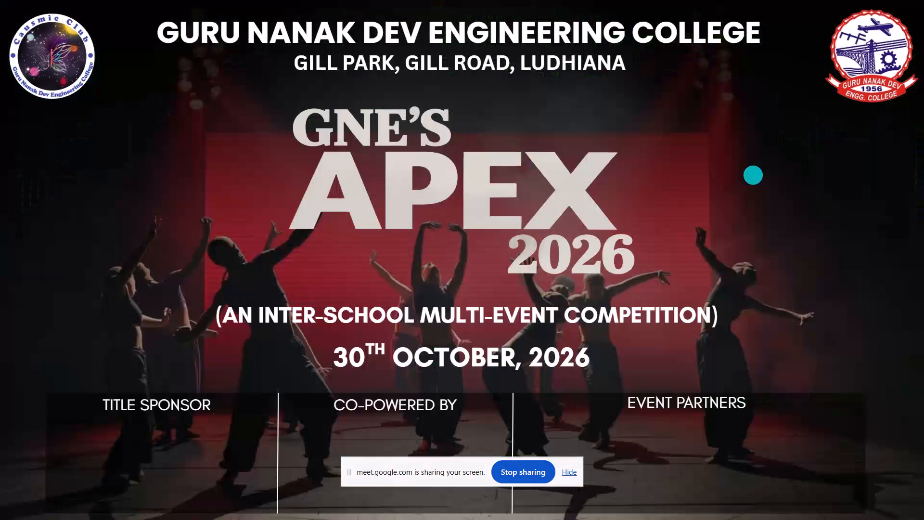
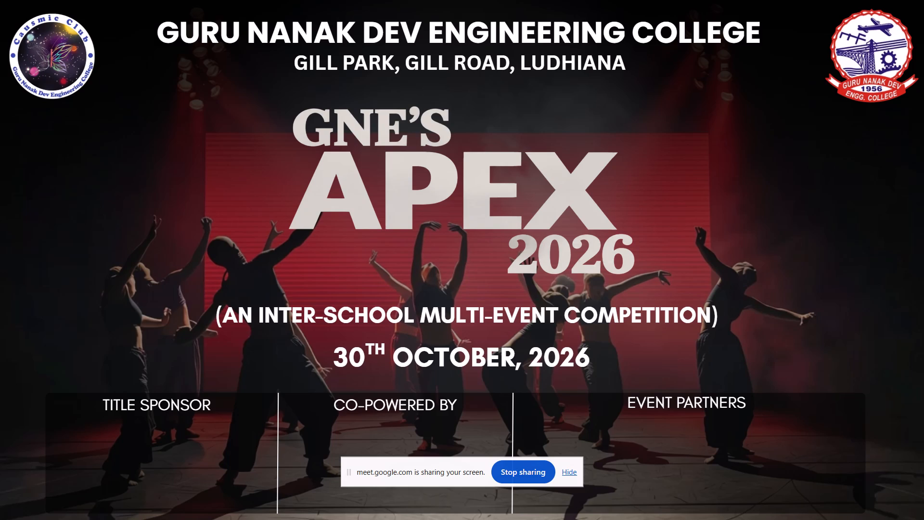
Review the Web Wizards and Prompt Engineering slides, then return to the GNE's Apex 2026 inter-school competition slide.
{"action": "key", "text": "Right"}
{"action": "key", "text": "Left"}
{"action": "key", "text": "Right"}
{"action": "key", "text": "Right"}
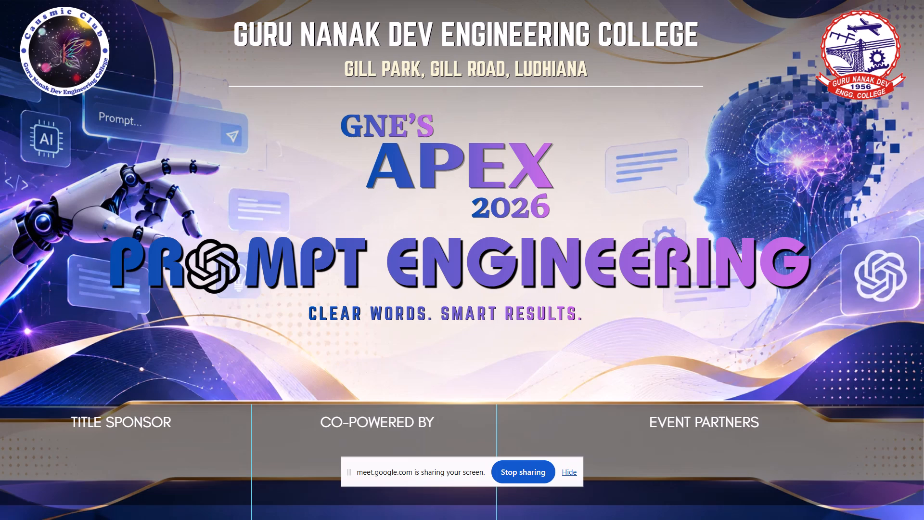
{"action": "key", "text": "Left"}
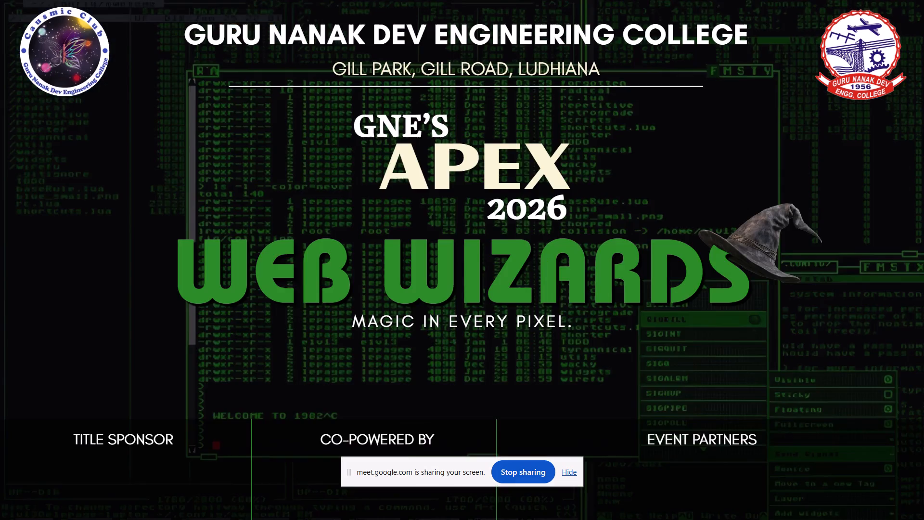
{"action": "key", "text": "Left"}
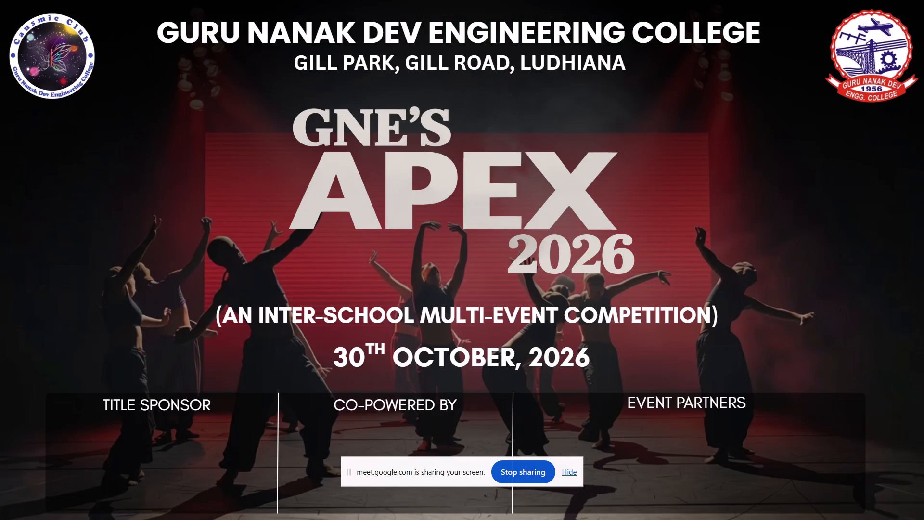
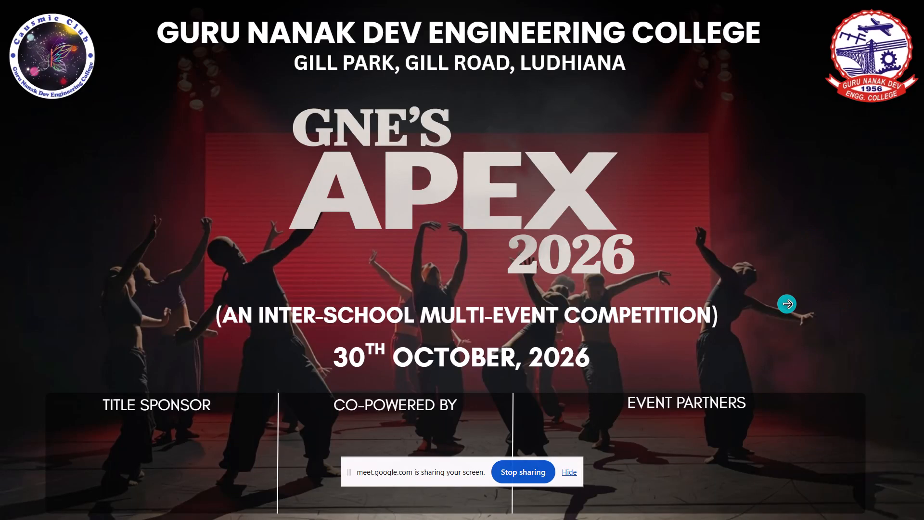
Review the Web Wizards, Prompt Engineering and Sufi Singing slides in the presentation, return to the GNE's Apex 2026 slide and exit full screen.
{"action": "left_click", "coordinate": [787, 304]}
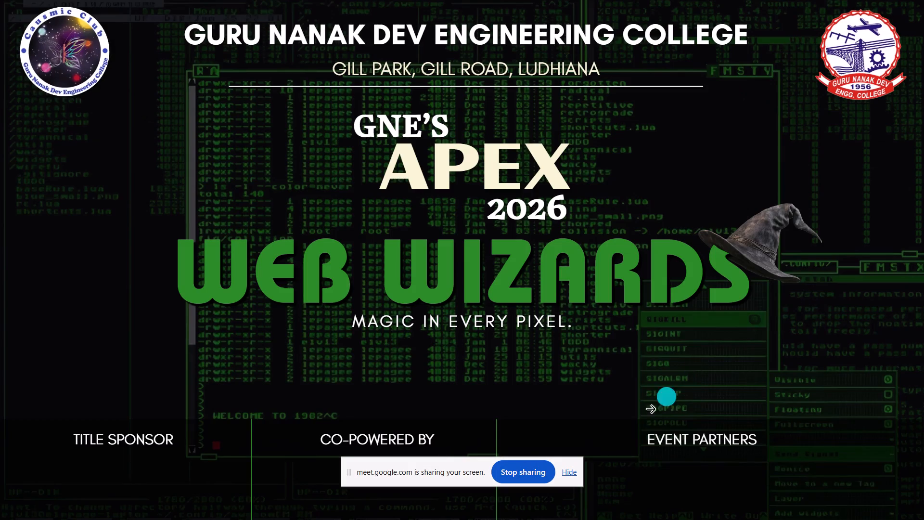
{"action": "left_click", "coordinate": [139, 305]}
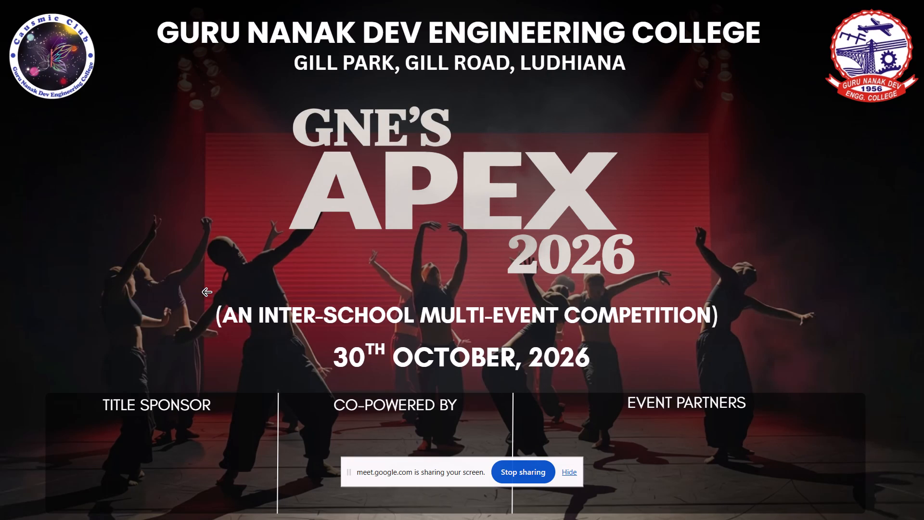
{"action": "key", "text": "Right"}
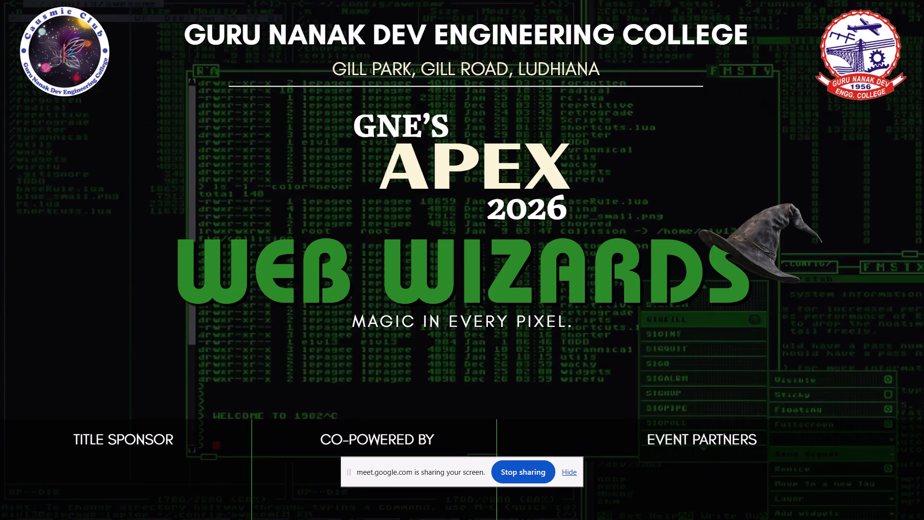
{"action": "key", "text": "Right"}
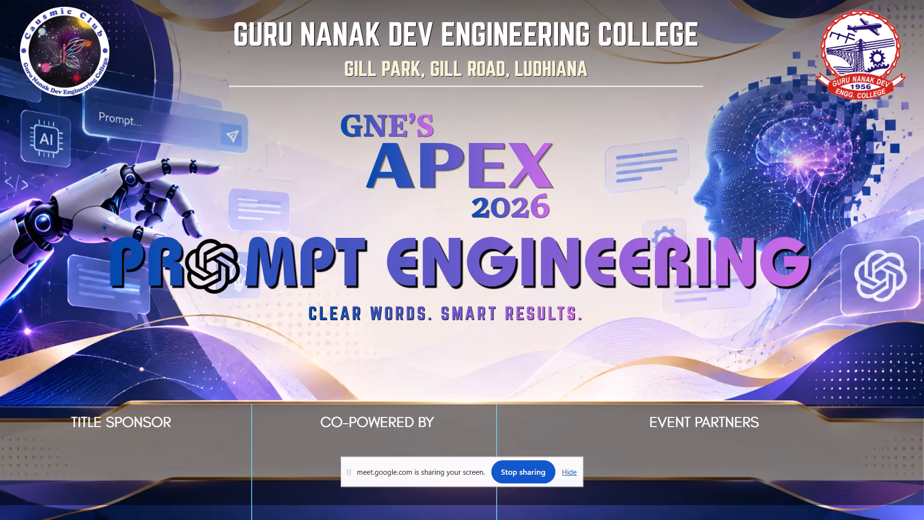
{"action": "key", "text": "Right"}
{"action": "key", "text": "Right"}
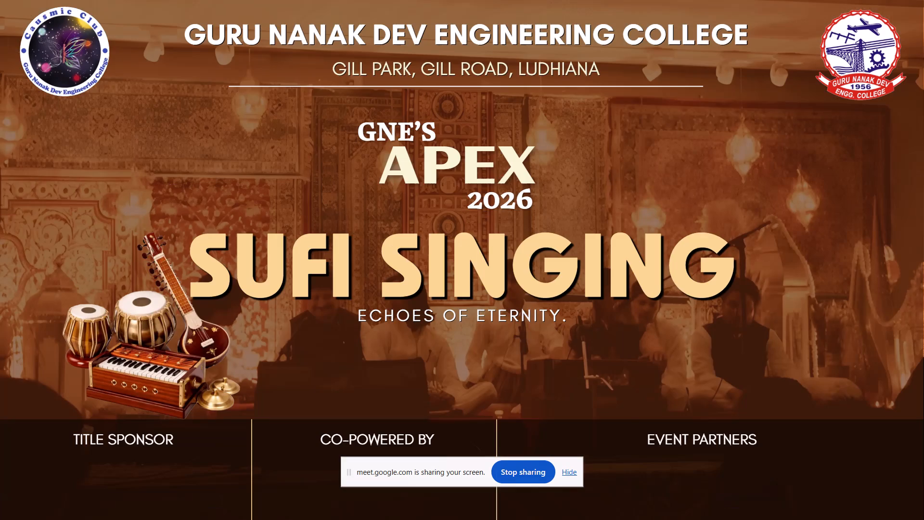
{"action": "key", "text": "Left"}
{"action": "key", "text": "Left"}
{"action": "key", "text": "Left"}
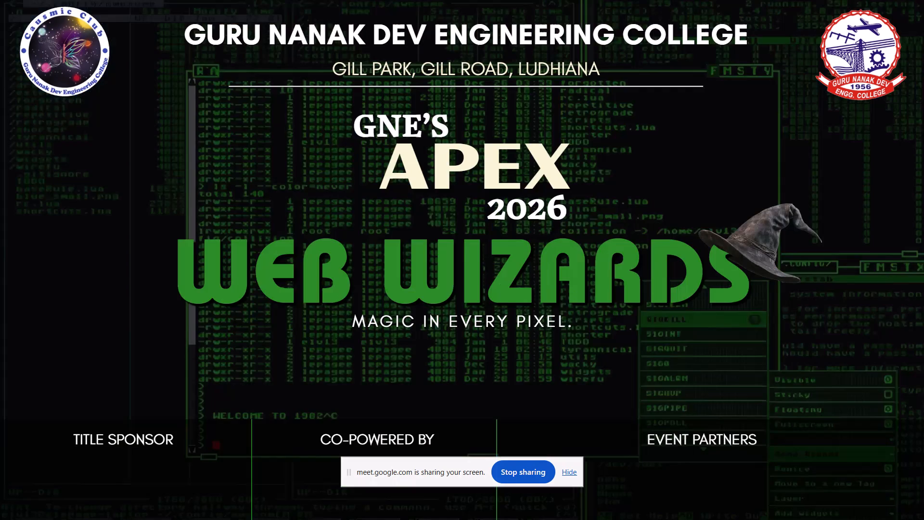
{"action": "key", "text": "Left"}
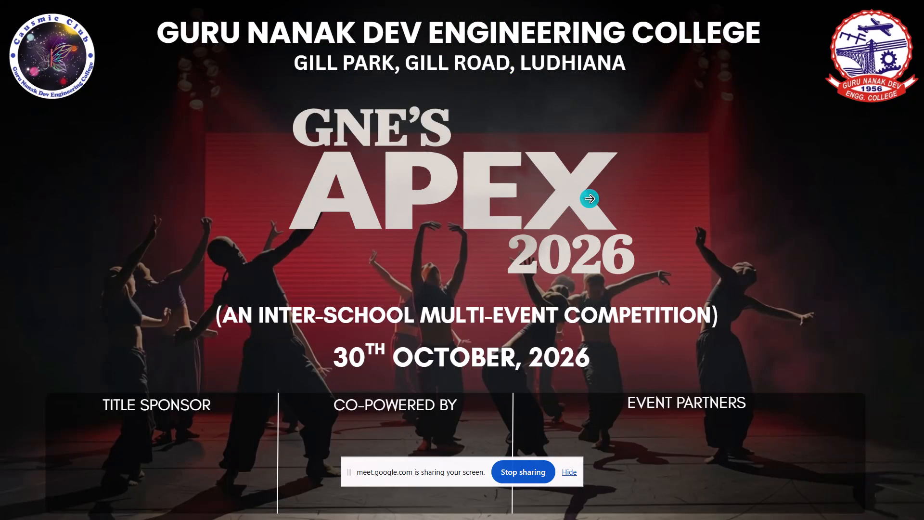
{"action": "key", "text": "Escape"}
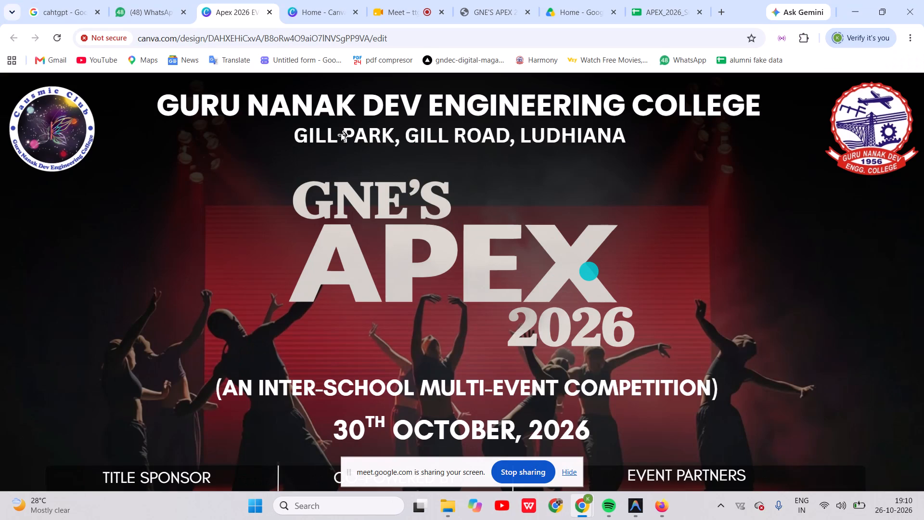
Open the Web Wizards slide for editing and inspect how its GNE'S APEX 2026 title is grouped.
{"action": "scroll", "coordinate": [391, 245], "scroll_direction": "down", "scroll_amount": 1}
{"action": "left_click", "coordinate": [310, 445]}
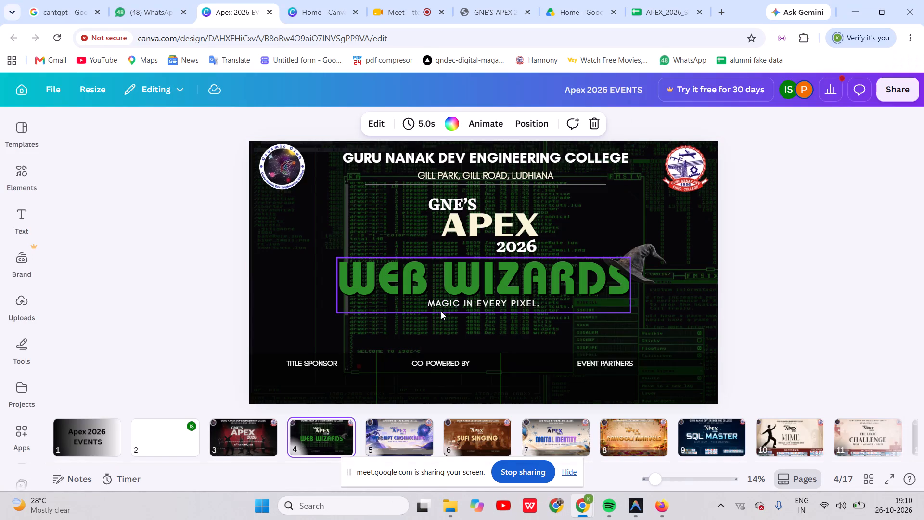
{"action": "left_click", "coordinate": [476, 230]}
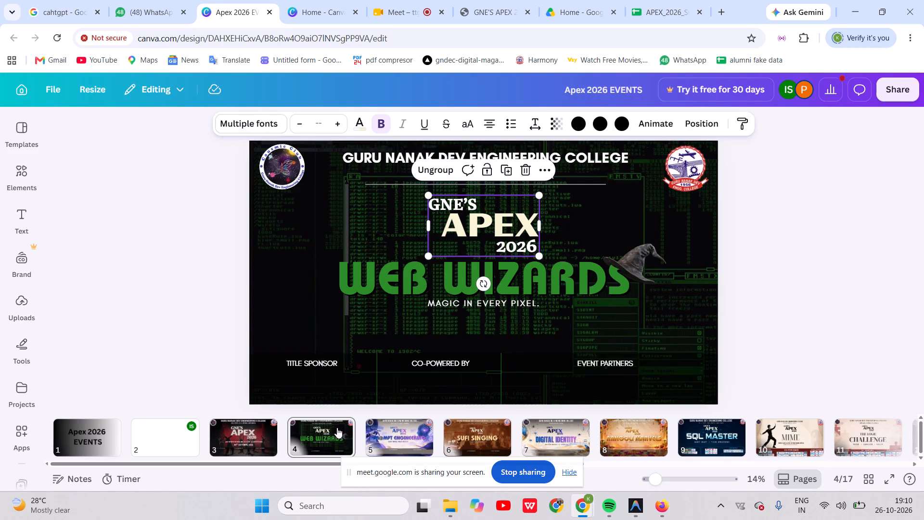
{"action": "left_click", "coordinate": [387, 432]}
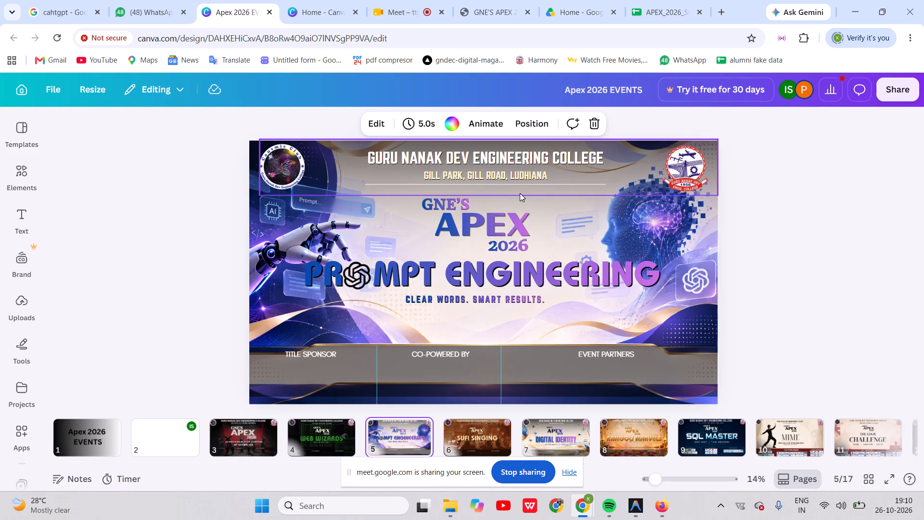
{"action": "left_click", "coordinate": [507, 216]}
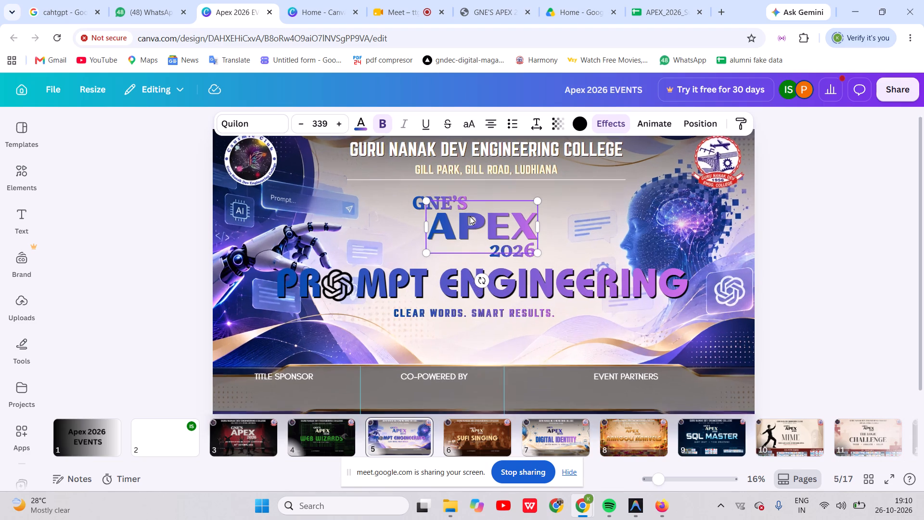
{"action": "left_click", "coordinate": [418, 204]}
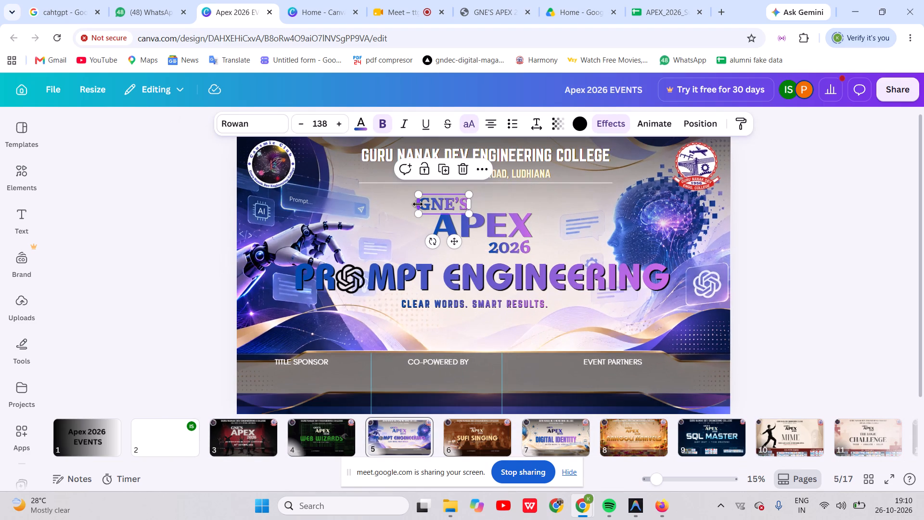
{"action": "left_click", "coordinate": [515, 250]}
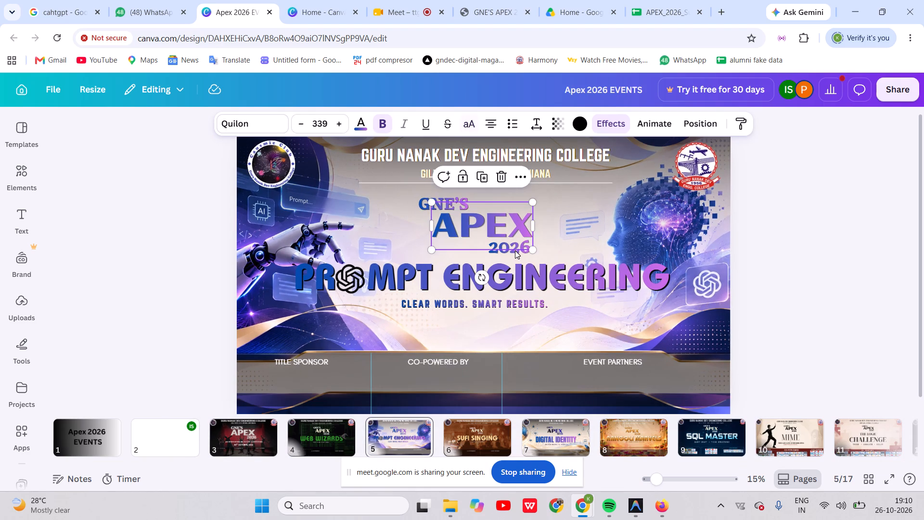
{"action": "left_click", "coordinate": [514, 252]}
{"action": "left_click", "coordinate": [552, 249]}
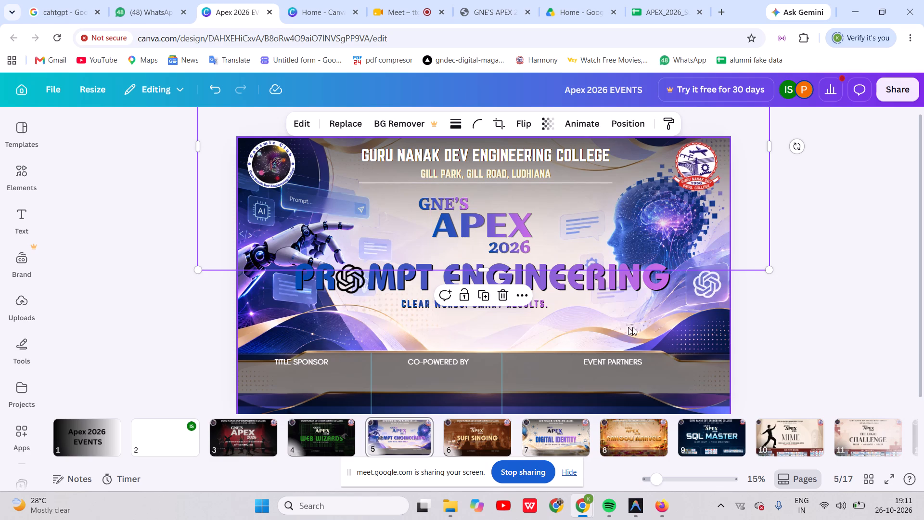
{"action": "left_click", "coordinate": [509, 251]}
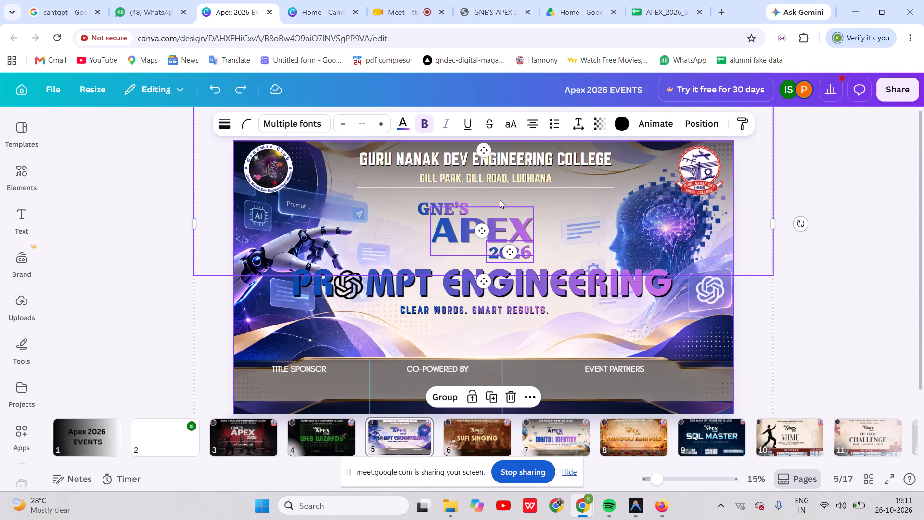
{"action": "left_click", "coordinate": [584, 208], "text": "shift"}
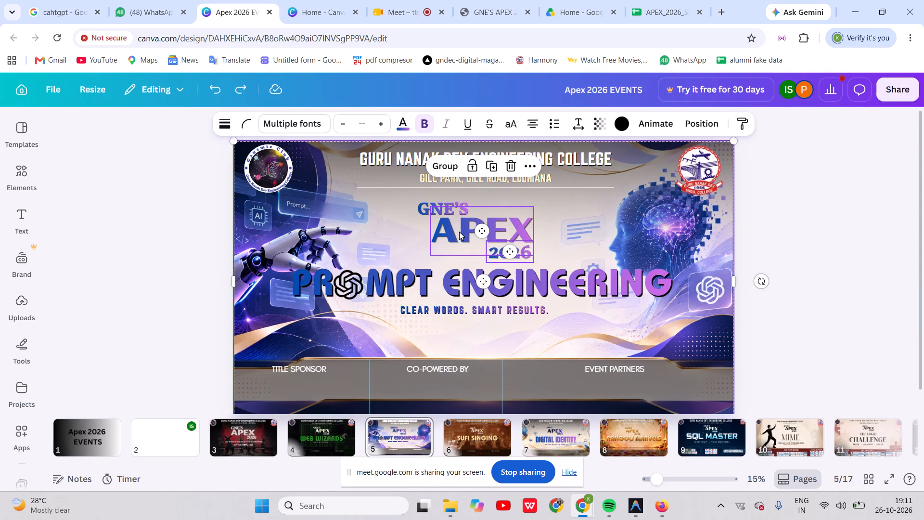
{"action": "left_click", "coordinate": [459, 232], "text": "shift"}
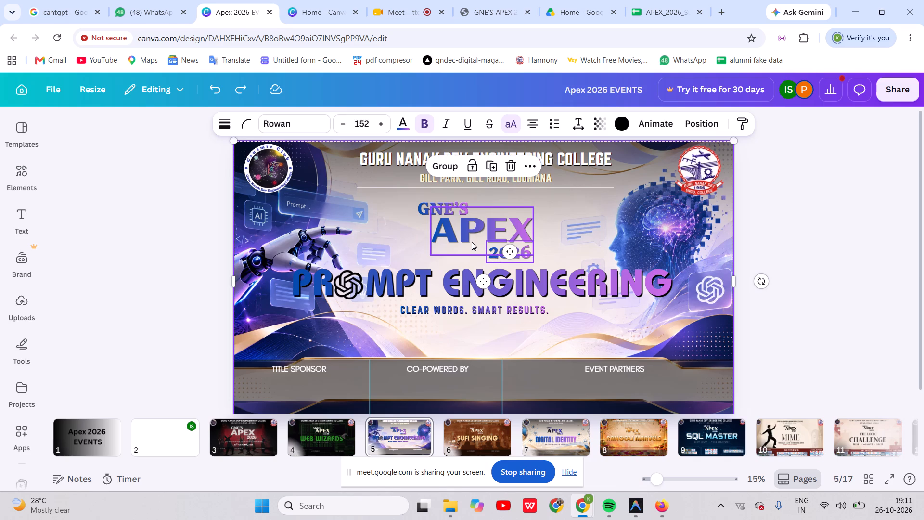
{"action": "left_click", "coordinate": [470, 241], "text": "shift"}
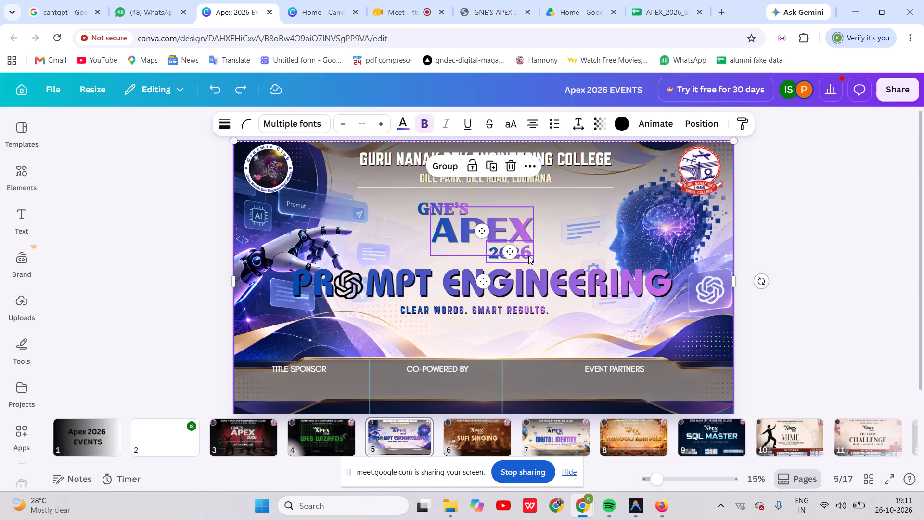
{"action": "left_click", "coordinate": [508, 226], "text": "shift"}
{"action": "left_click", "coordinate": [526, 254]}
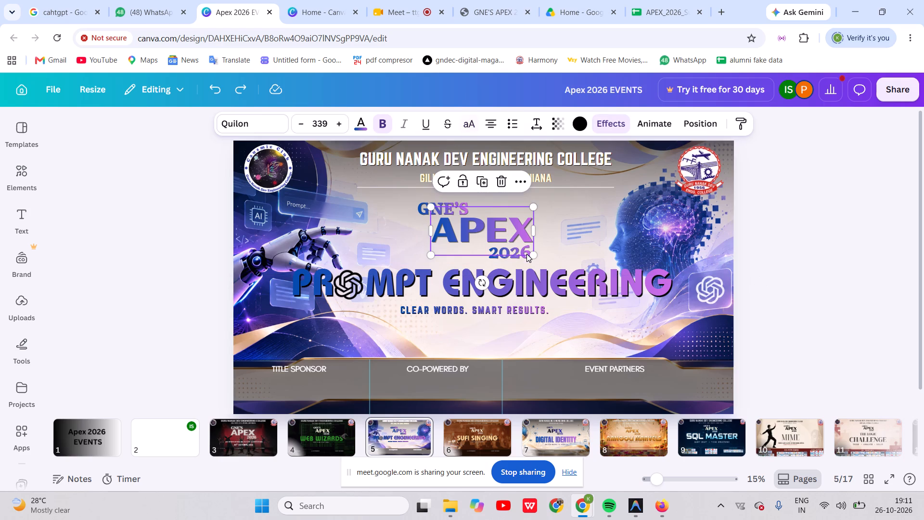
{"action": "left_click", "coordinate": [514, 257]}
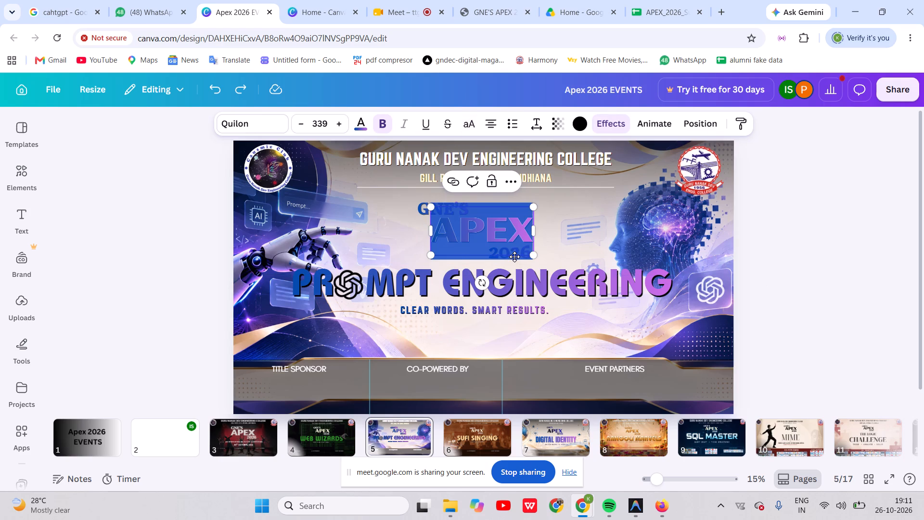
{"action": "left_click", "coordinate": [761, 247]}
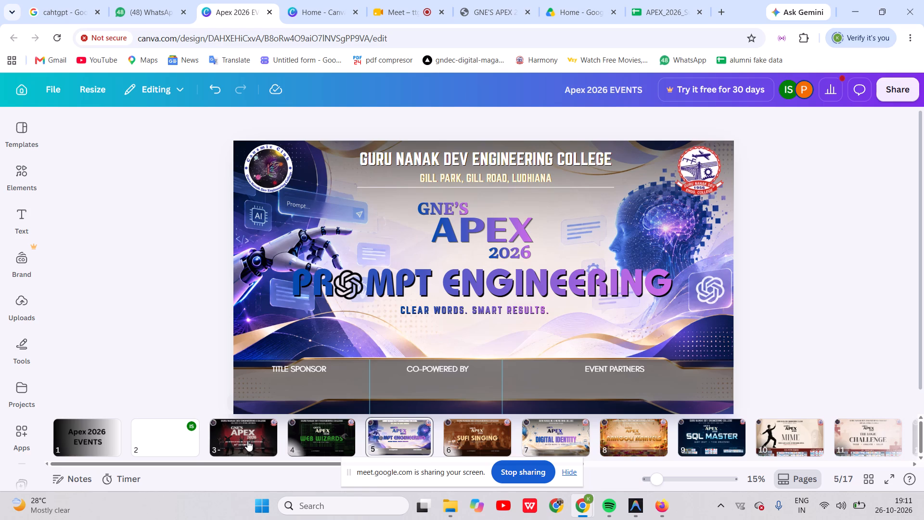
Present the GNE's Apex 2026 inter-school competition slide in full screen and return to the editor.
{"action": "left_click", "coordinate": [247, 441]}
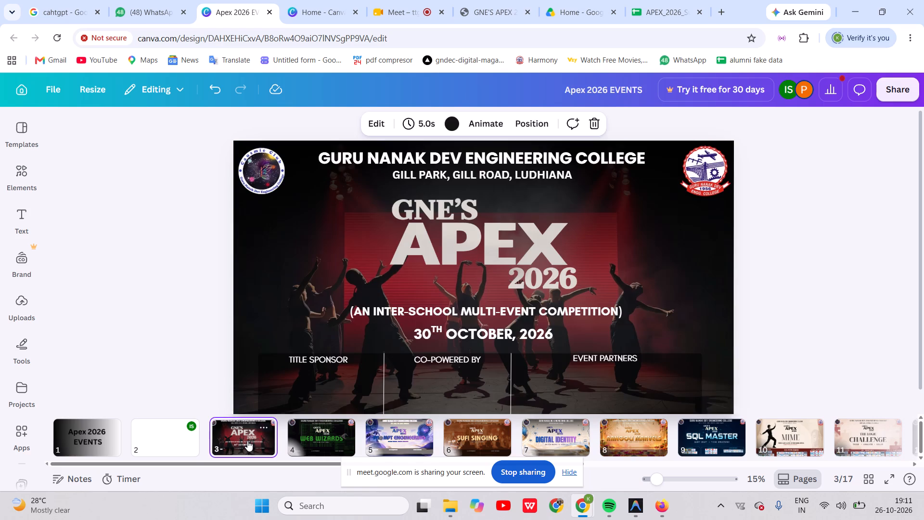
{"action": "left_click", "coordinate": [892, 90]}
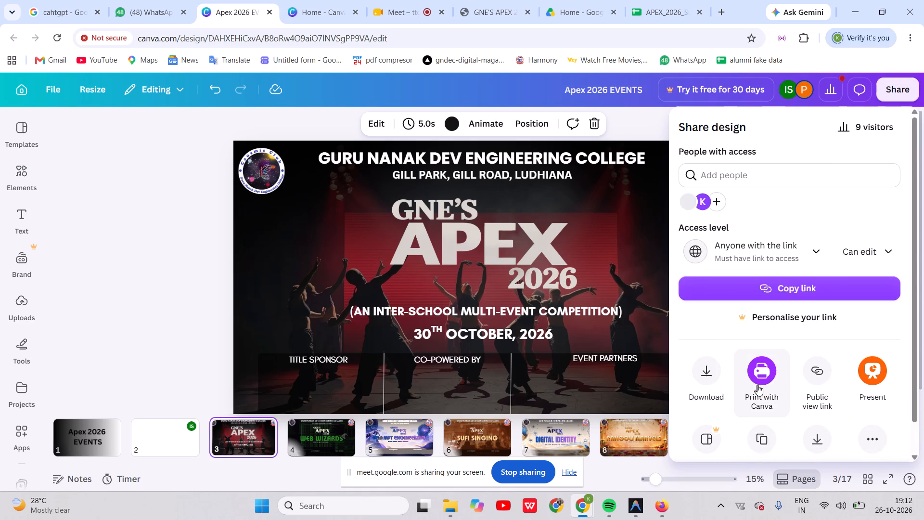
{"action": "scroll", "coordinate": [727, 364], "scroll_direction": "down", "scroll_amount": 1}
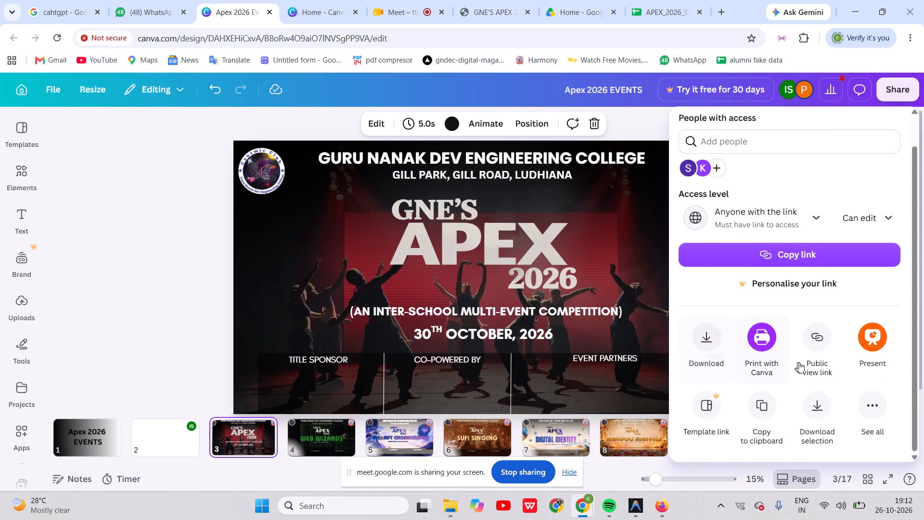
{"action": "left_click", "coordinate": [872, 347]}
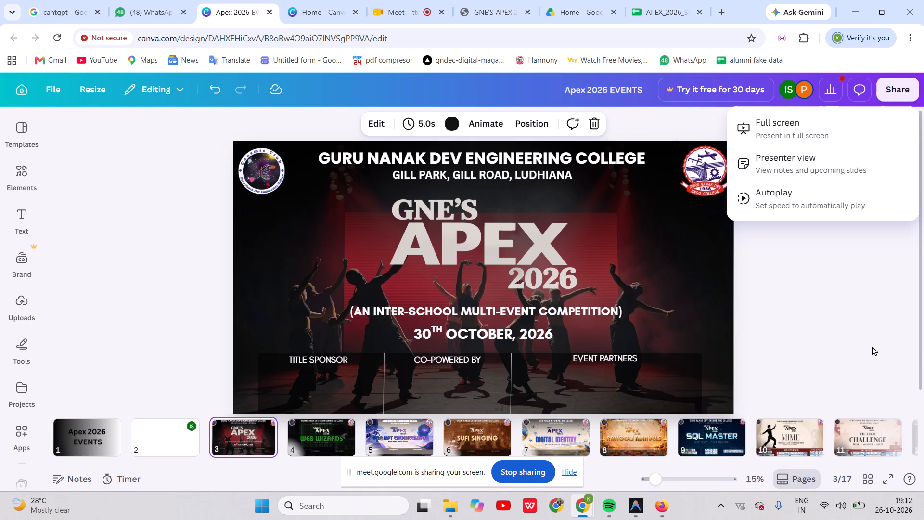
{"action": "left_click", "coordinate": [768, 131]}
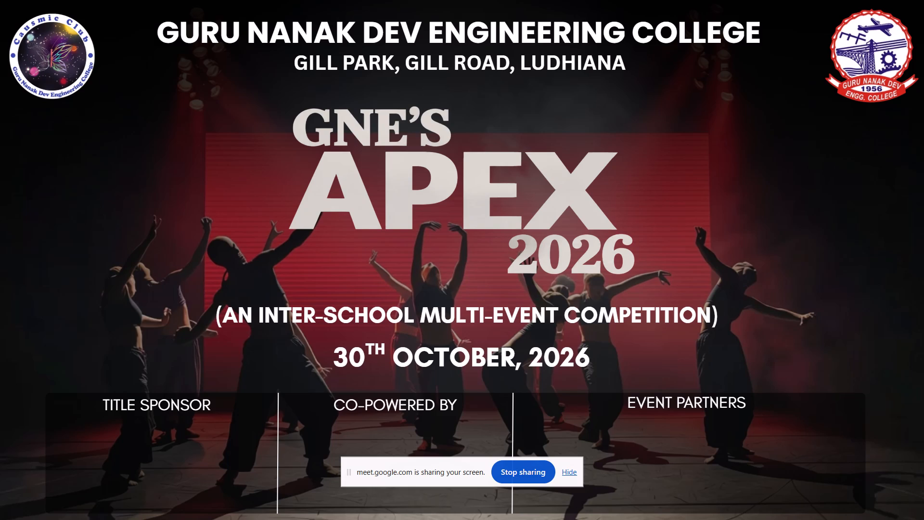
{"action": "left_click", "coordinate": [898, 500]}
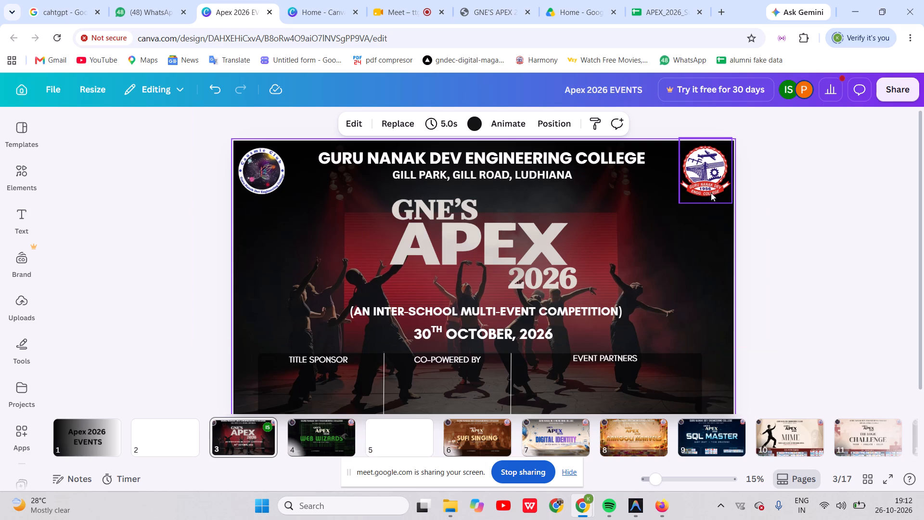
Examine the college logo on the GNE's Apex 2026 slide up close.
{"action": "scroll", "coordinate": [840, 189], "scroll_direction": "left", "scroll_amount": 1}
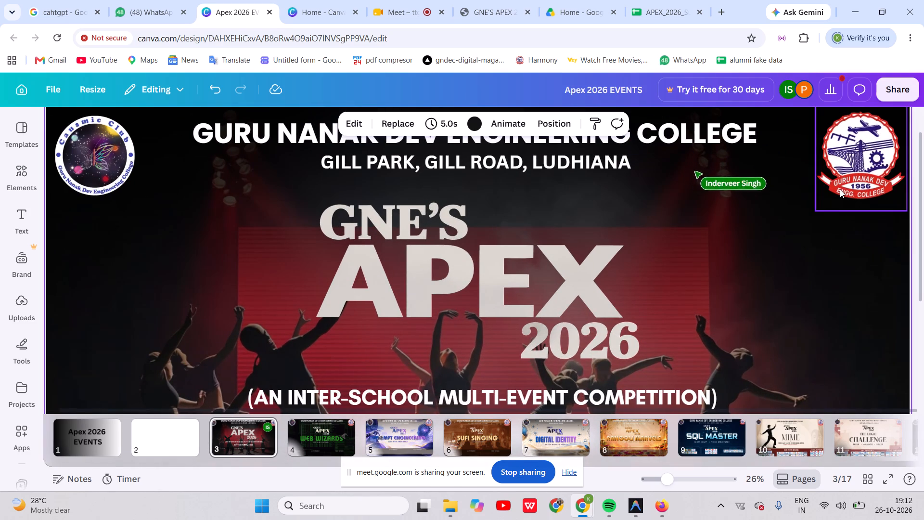
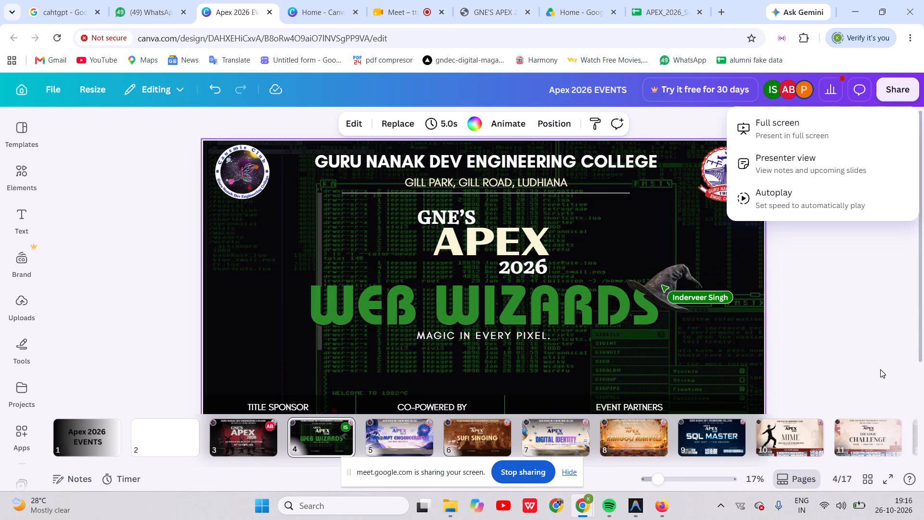
Present the Web Wizards slide in full screen with the screen-sharing notice hidden, stepping back one slide and returning to it.
{"action": "left_click", "coordinate": [795, 128]}
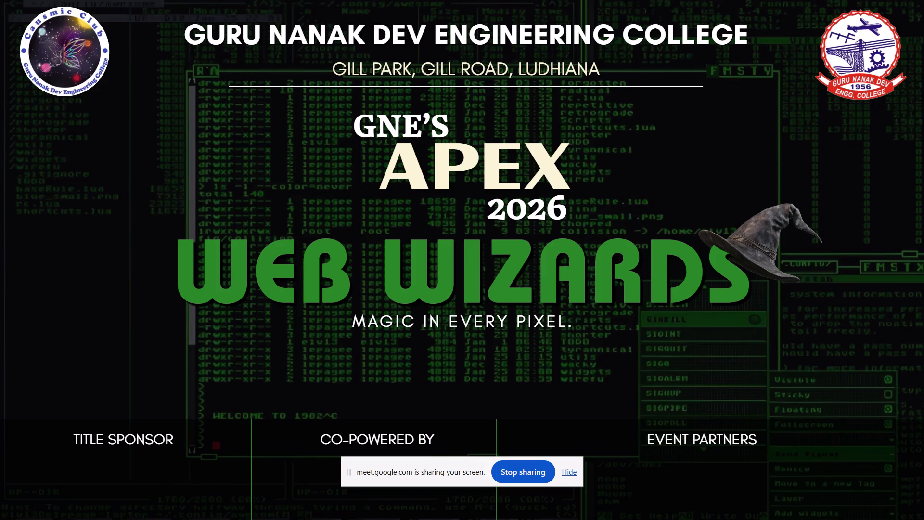
{"action": "left_click", "coordinate": [567, 471]}
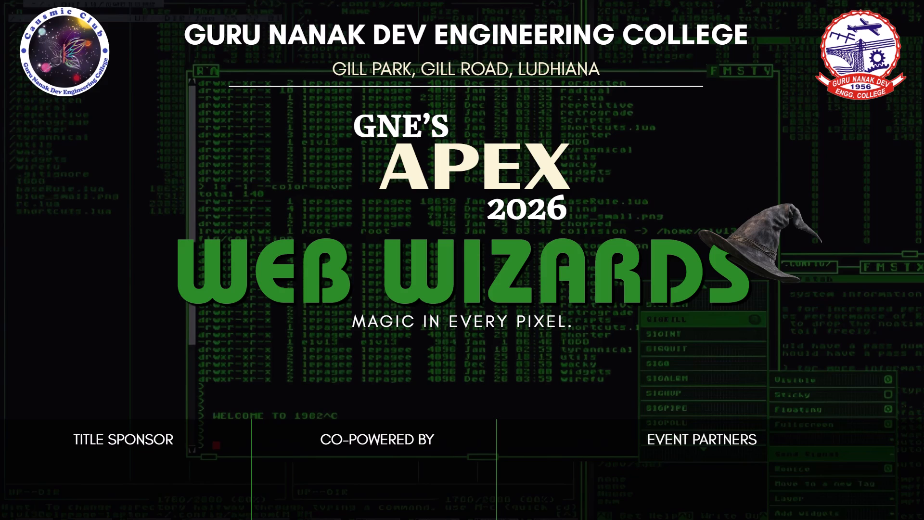
{"action": "key", "text": "Left"}
{"action": "key", "text": "Right"}
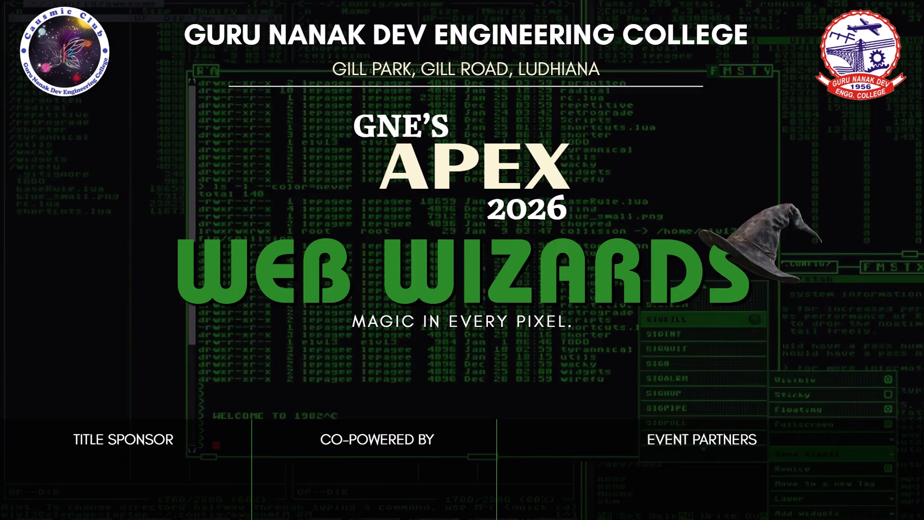
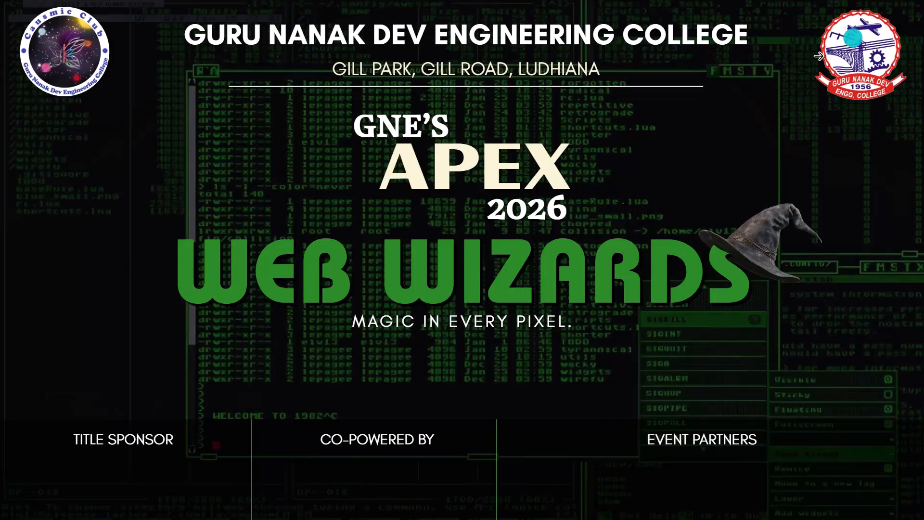
Revisit the inter-school competition title slide in the presentation, and advance past Web Wizards to the Prompt Engineering slide.
{"action": "key", "text": "Left"}
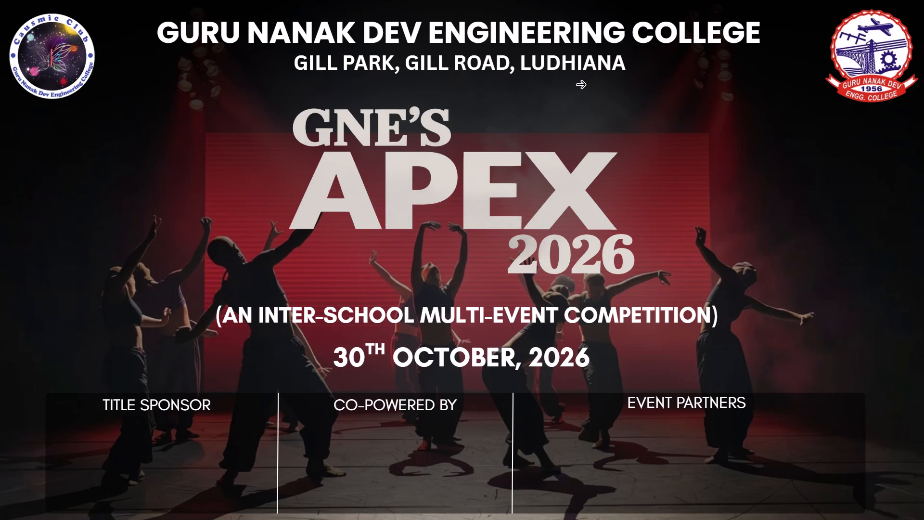
{"action": "key", "text": "Right"}
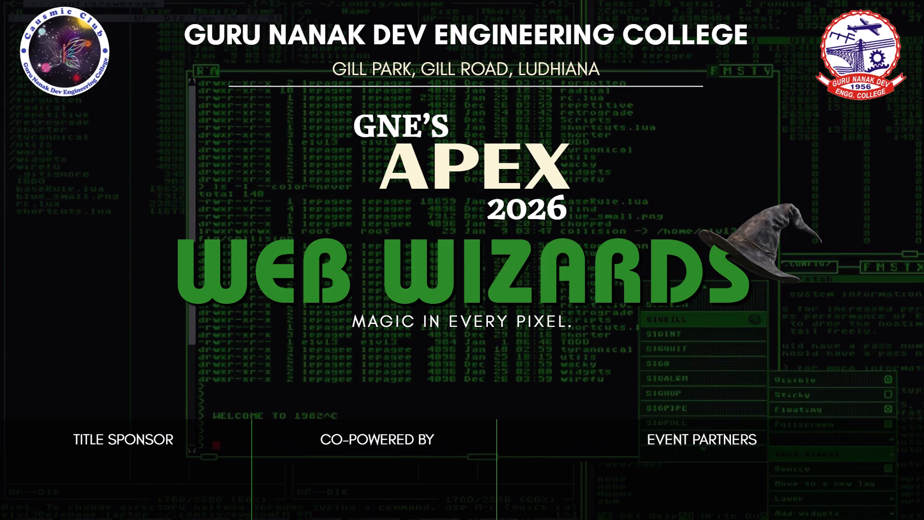
{"action": "key", "text": "Right"}
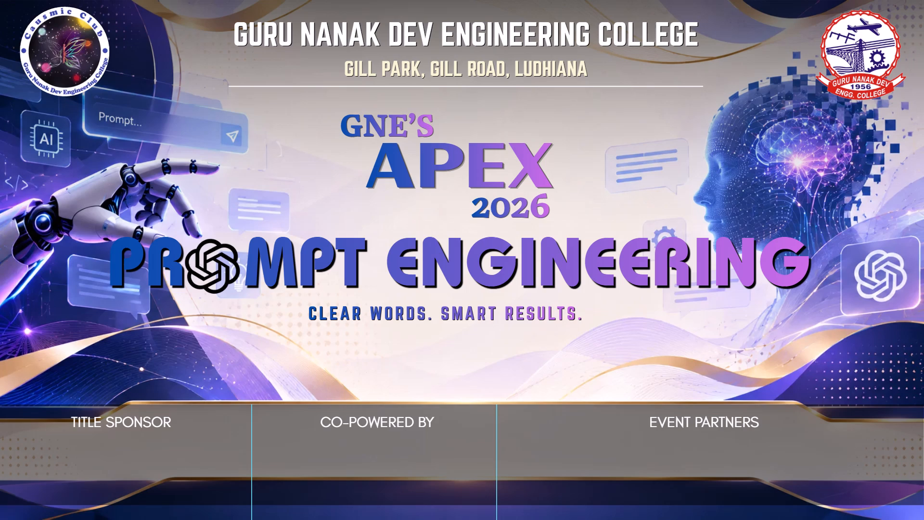
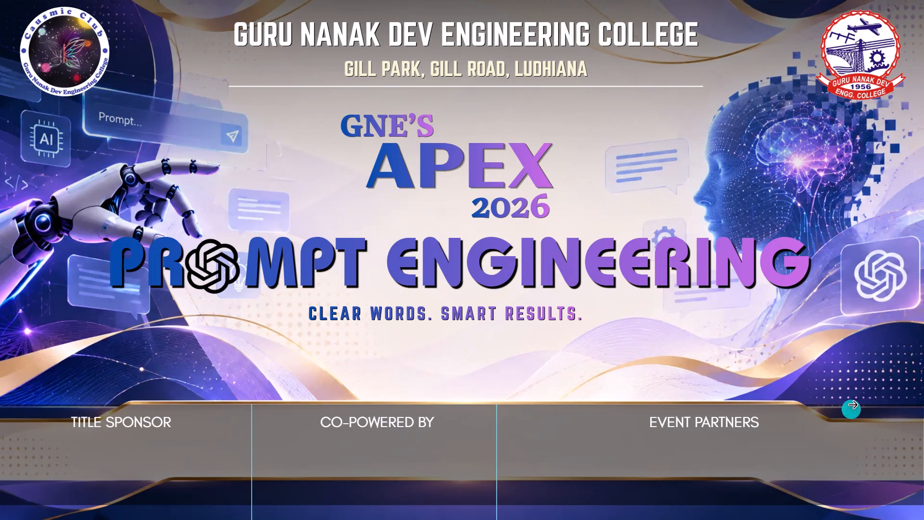
Exit the presentation and lower the dark gradient overlay on the Prompt Engineering slide until its bottom edge sits just below the tagline.
{"action": "key", "text": "Escape"}
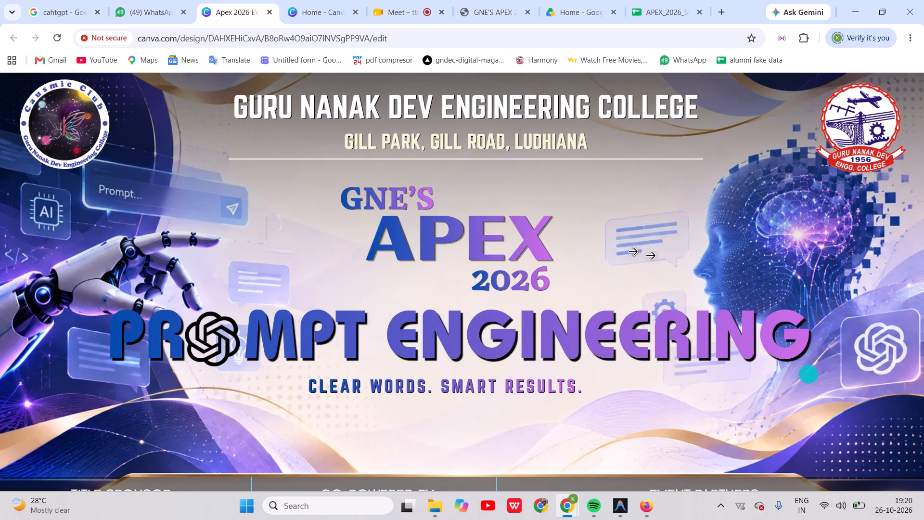
{"action": "left_click", "coordinate": [266, 265]}
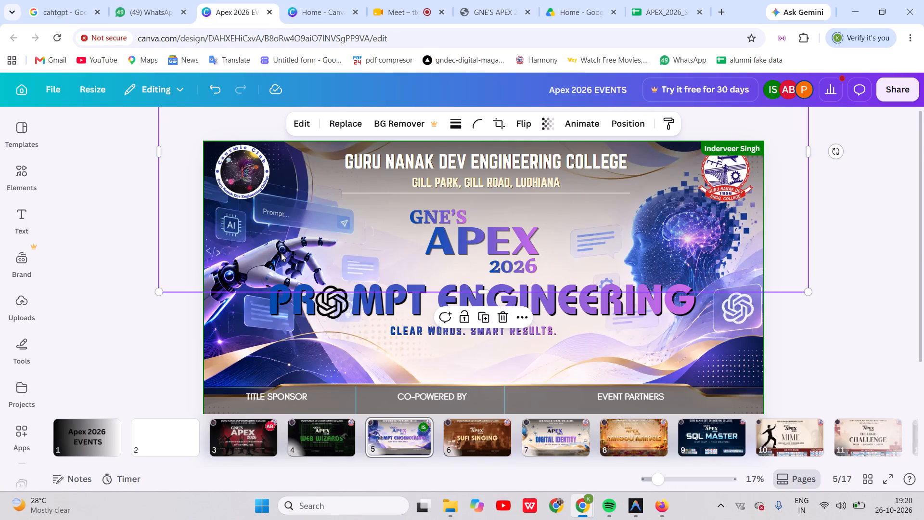
{"action": "left_click_drag", "start_coordinate": [281, 253], "coordinate": [291, 350]}
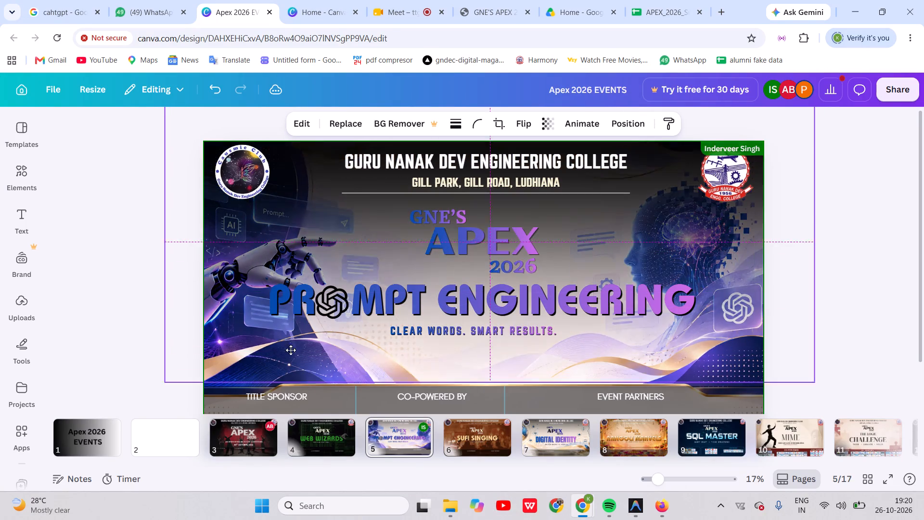
{"action": "left_click_drag", "start_coordinate": [291, 350], "coordinate": [296, 380]}
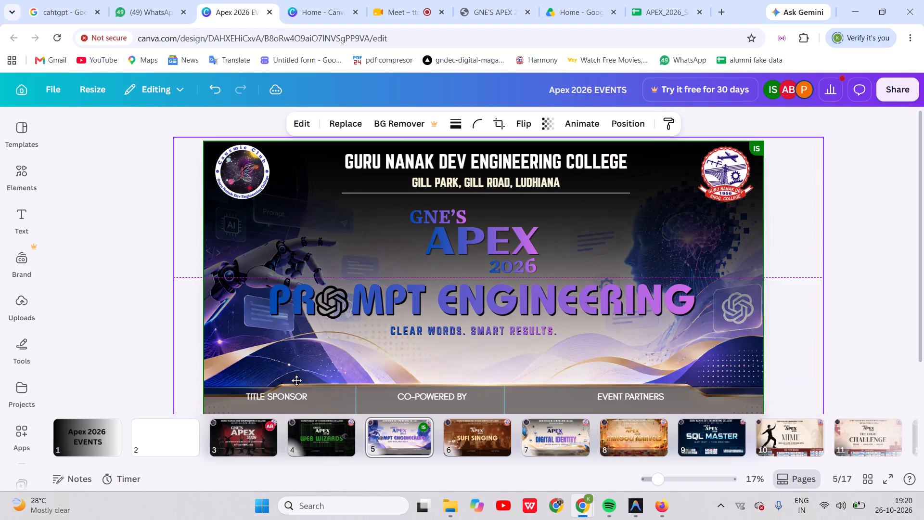
{"action": "left_click_drag", "start_coordinate": [296, 380], "coordinate": [294, 318]}
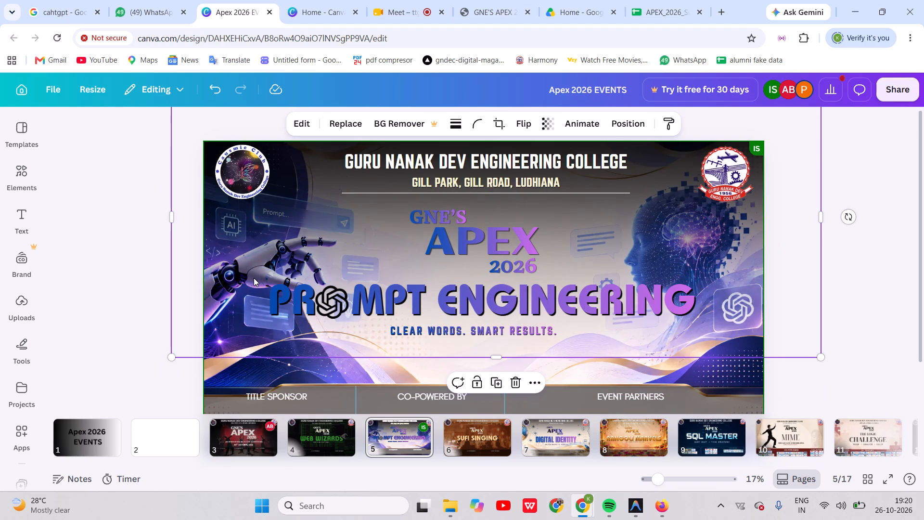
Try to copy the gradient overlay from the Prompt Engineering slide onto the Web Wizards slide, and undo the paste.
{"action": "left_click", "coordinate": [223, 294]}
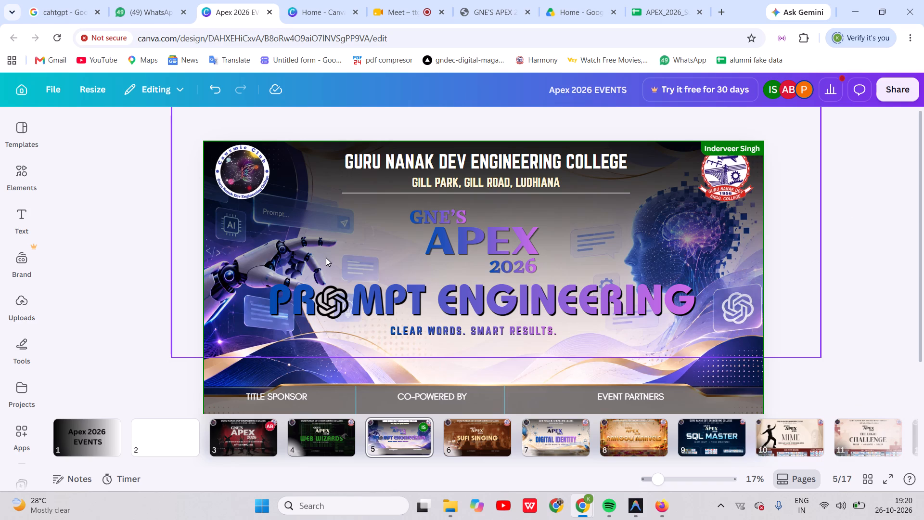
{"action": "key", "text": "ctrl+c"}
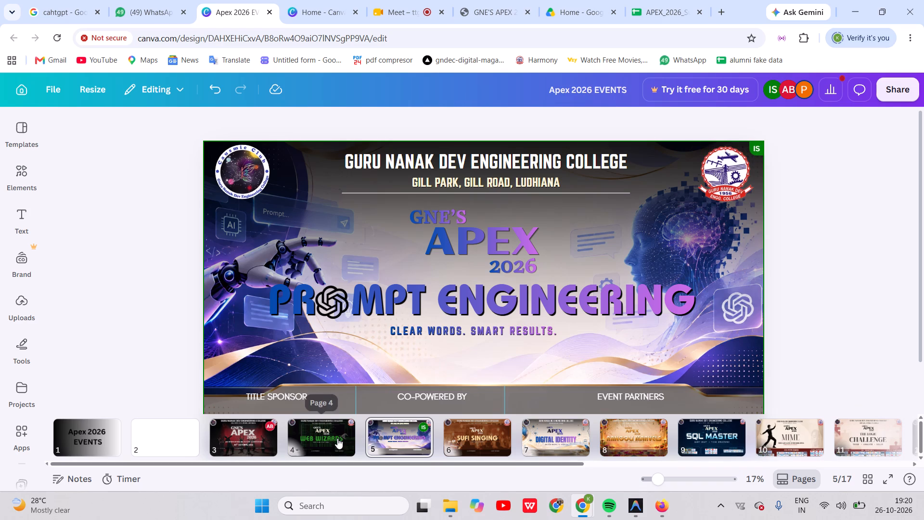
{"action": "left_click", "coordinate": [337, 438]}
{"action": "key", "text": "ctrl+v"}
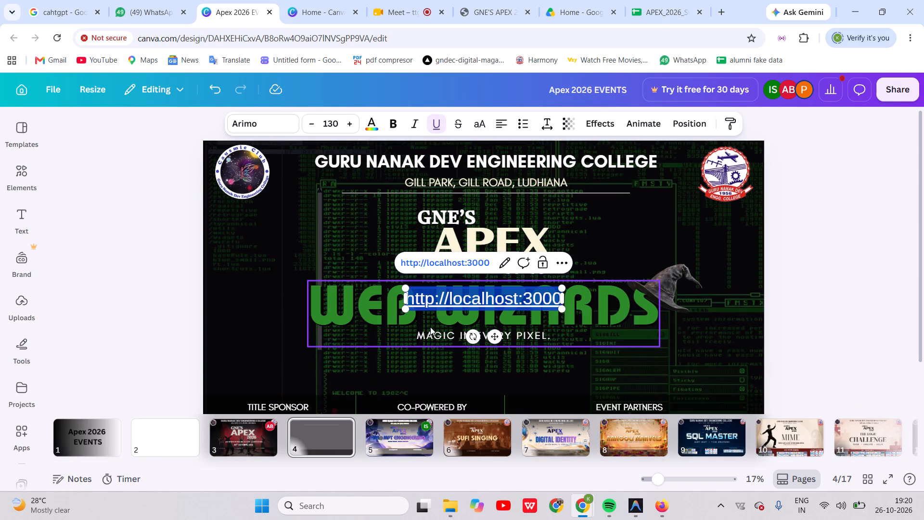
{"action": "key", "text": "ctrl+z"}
Return to the Prompt Engineering slide and present the design full screen from there.
{"action": "left_click", "coordinate": [417, 433]}
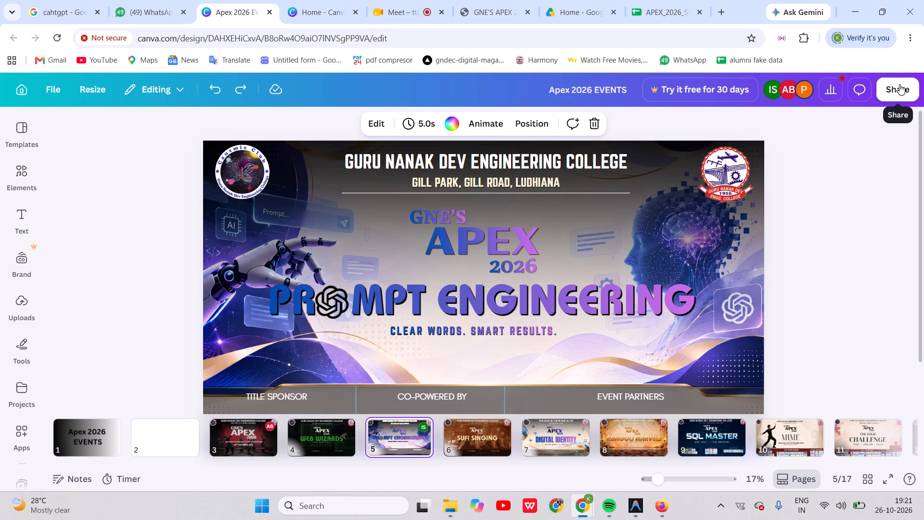
{"action": "left_click", "coordinate": [899, 84]}
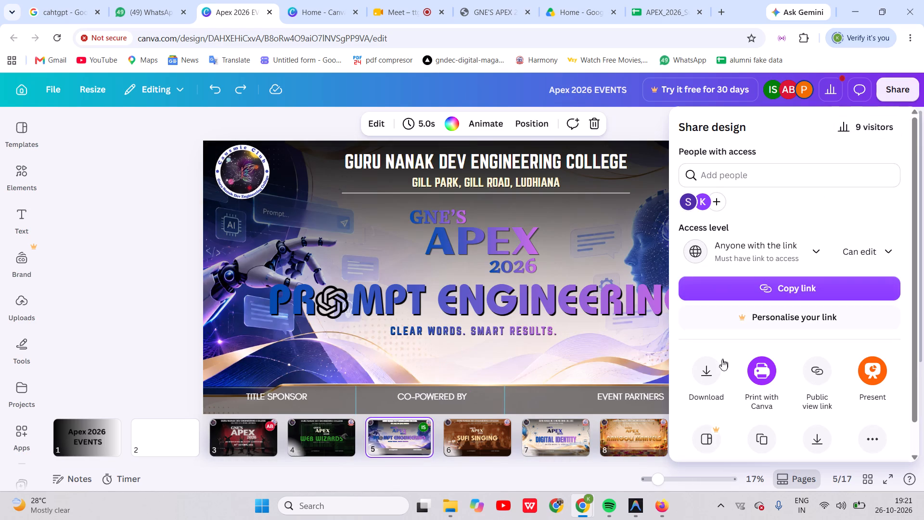
{"action": "left_click", "coordinate": [880, 371]}
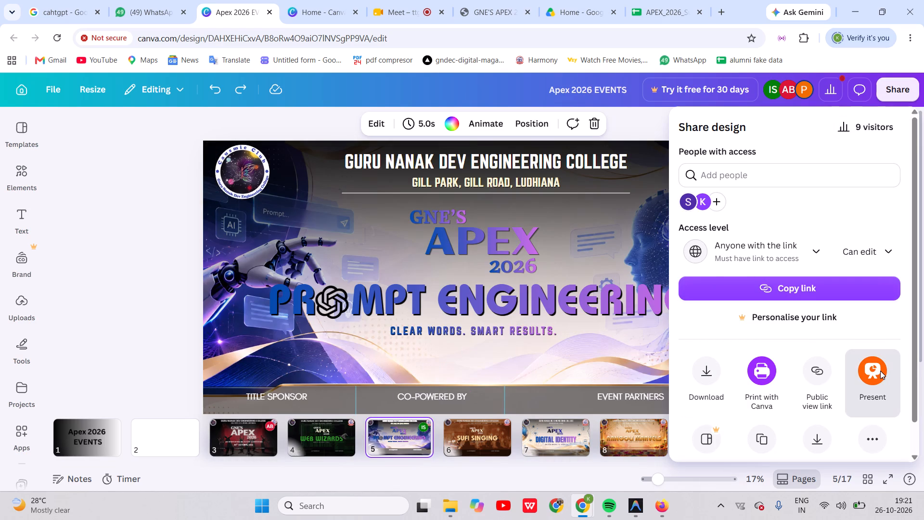
{"action": "left_click", "coordinate": [808, 132]}
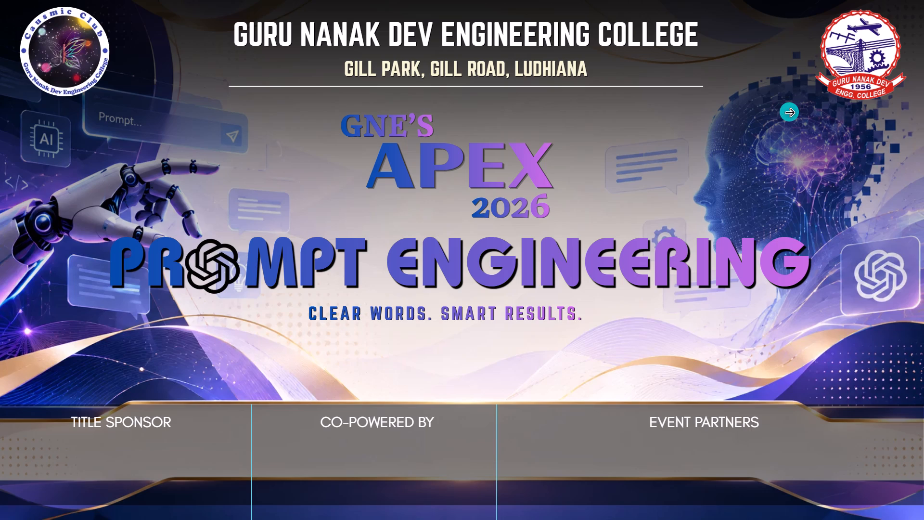
Compare the Web Wizards and Prompt Engineering slides full screen by alternating between them, ending on Prompt Engineering.
{"action": "key", "text": "Left"}
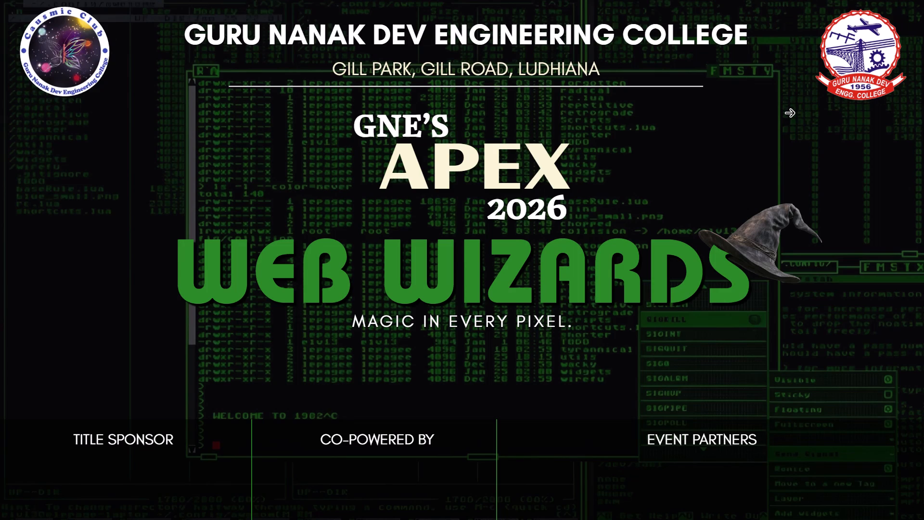
{"action": "key", "text": "Right"}
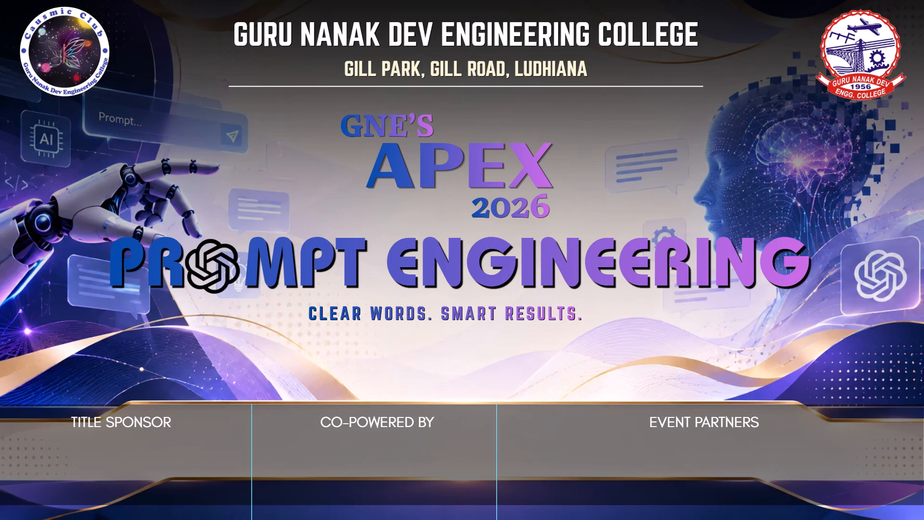
{"action": "key", "text": "Left"}
{"action": "key", "text": "Right"}
{"action": "key", "text": "Left"}
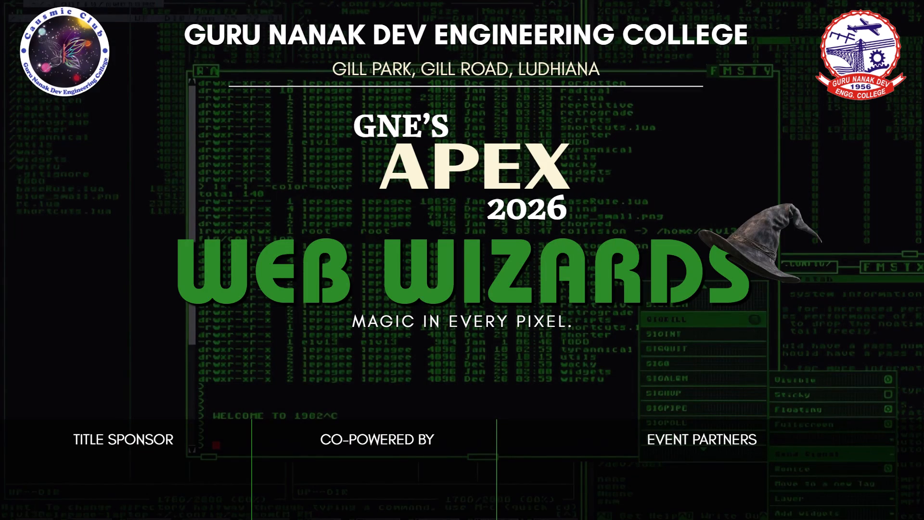
{"action": "key", "text": "Right"}
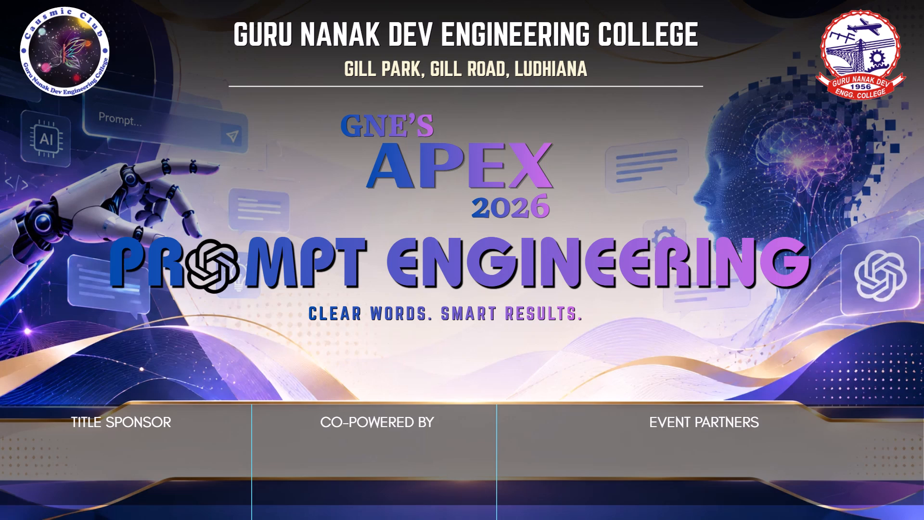
{"action": "key", "text": "Left"}
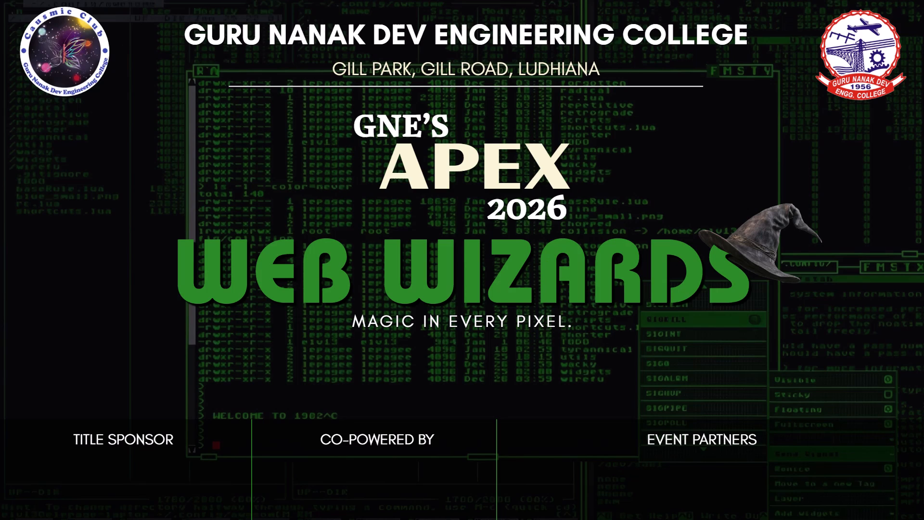
{"action": "key", "text": "Right"}
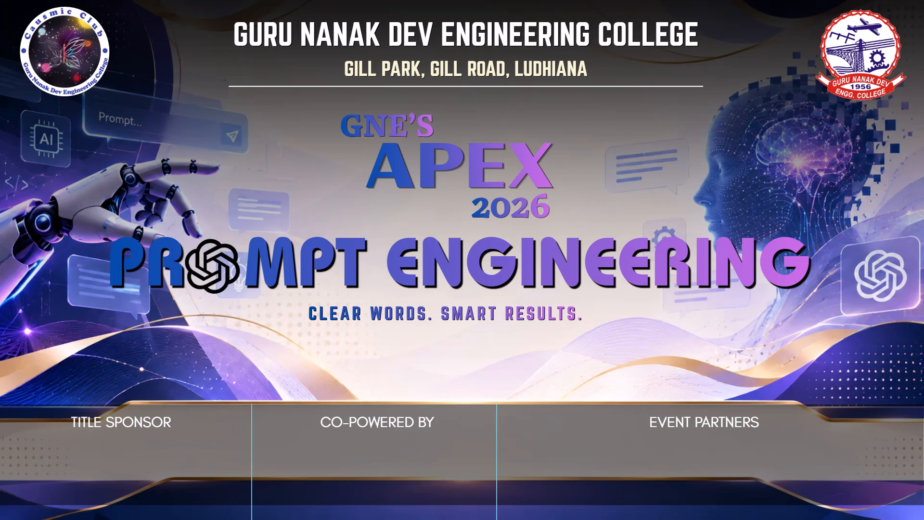
{"action": "key", "text": "Left"}
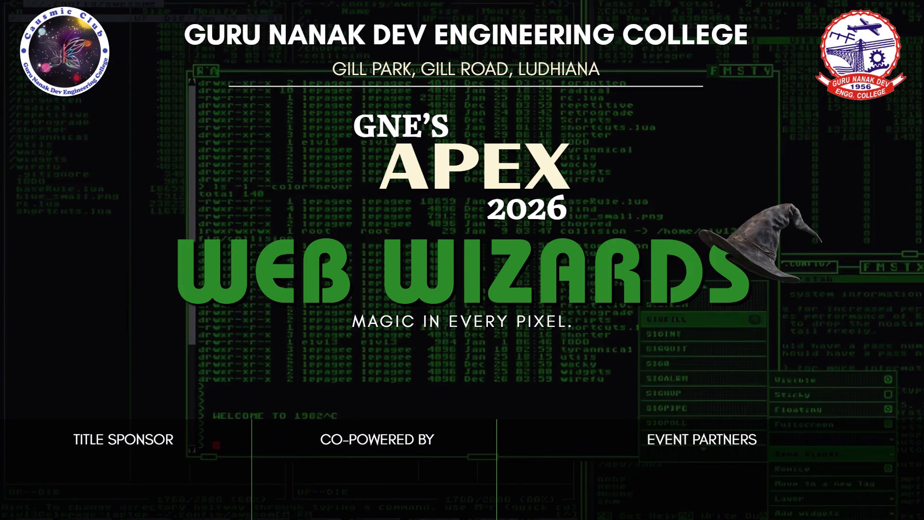
{"action": "key", "text": "Right"}
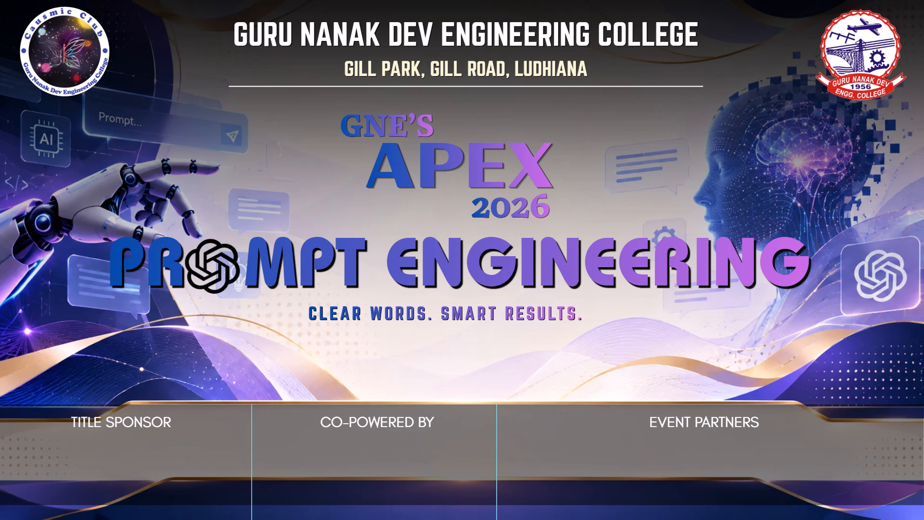
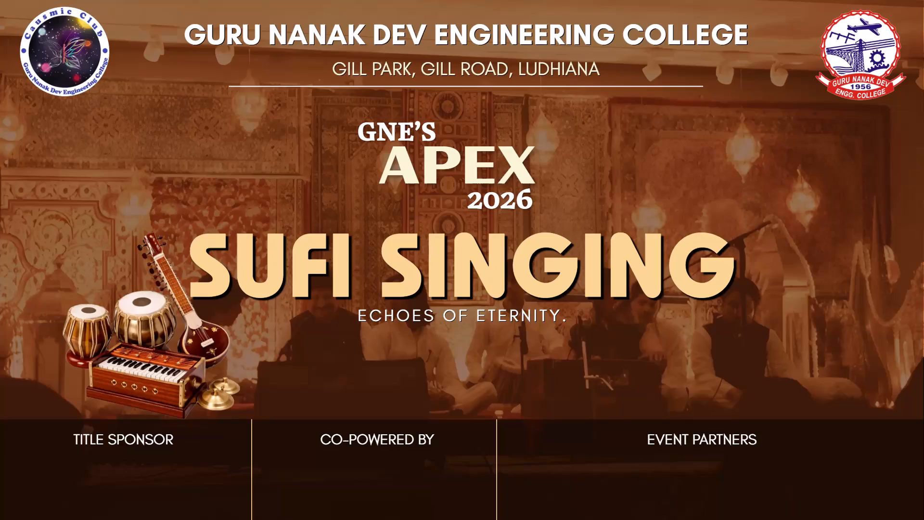
Page back full screen from Sufi Singing to the Apex 2026 Events cover, advance to the GNE's Apex 2026 title slide, and exit the presentation.
{"action": "key", "text": "Left"}
{"action": "key", "text": "Left"}
{"action": "key", "text": "Left"}
{"action": "key", "text": "Left"}
{"action": "key", "text": "Left"}
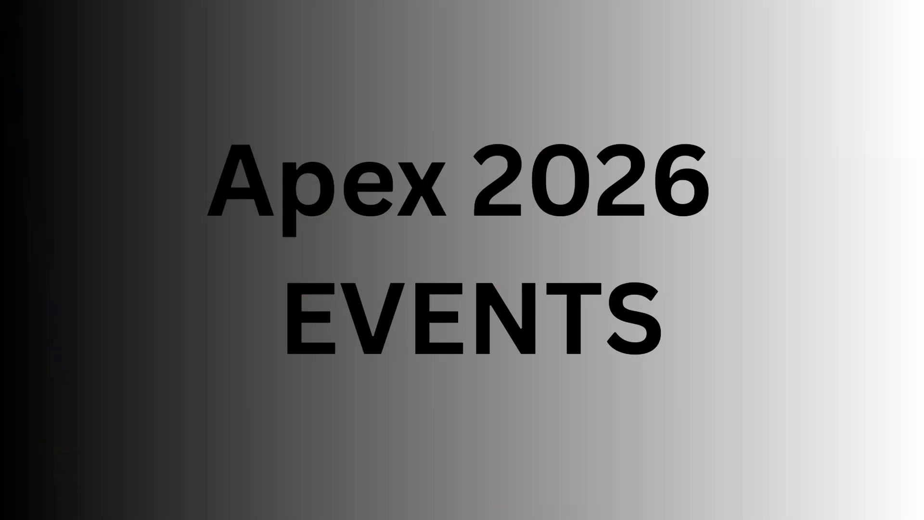
{"action": "key", "text": "Right"}
{"action": "key", "text": "Right"}
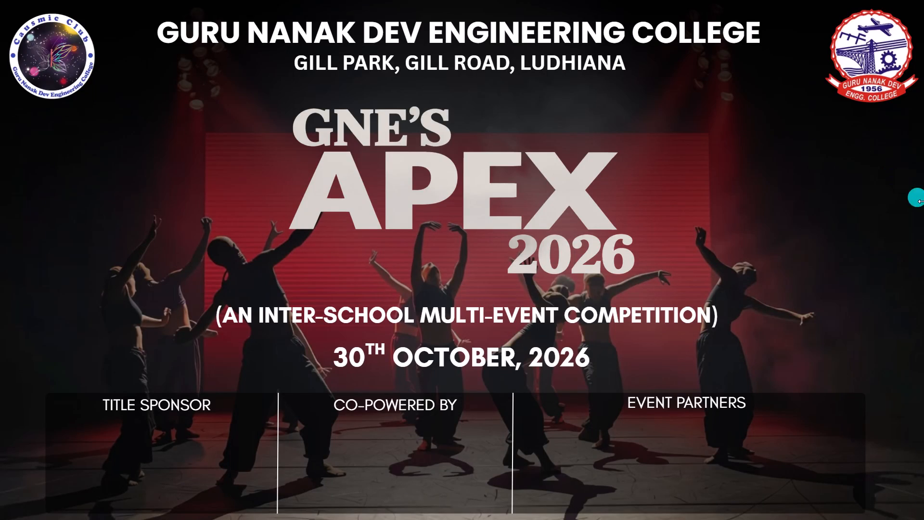
{"action": "key", "text": "Escape"}
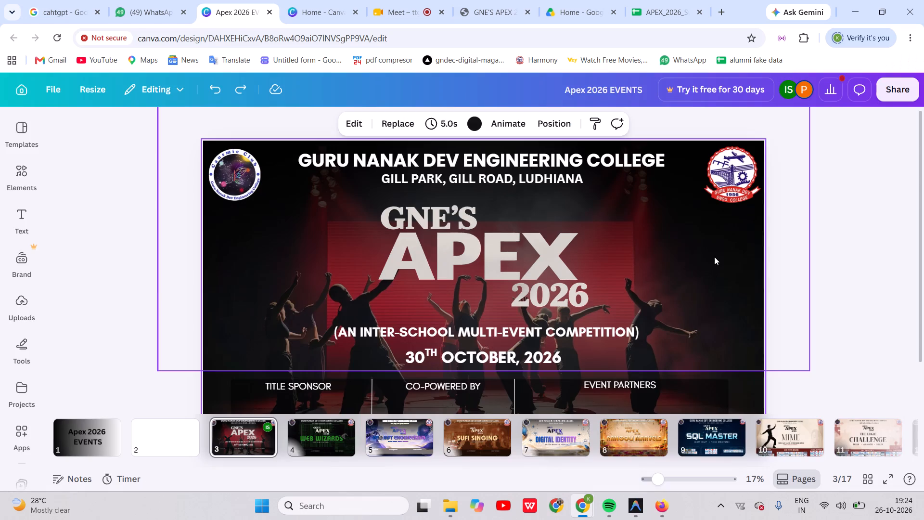
Reposition the dark gradient overlay on the GNE's Apex 2026 title slide so its bottom edge meets the top of the sponsor panel.
{"action": "left_click_drag", "start_coordinate": [710, 254], "coordinate": [649, 299]}
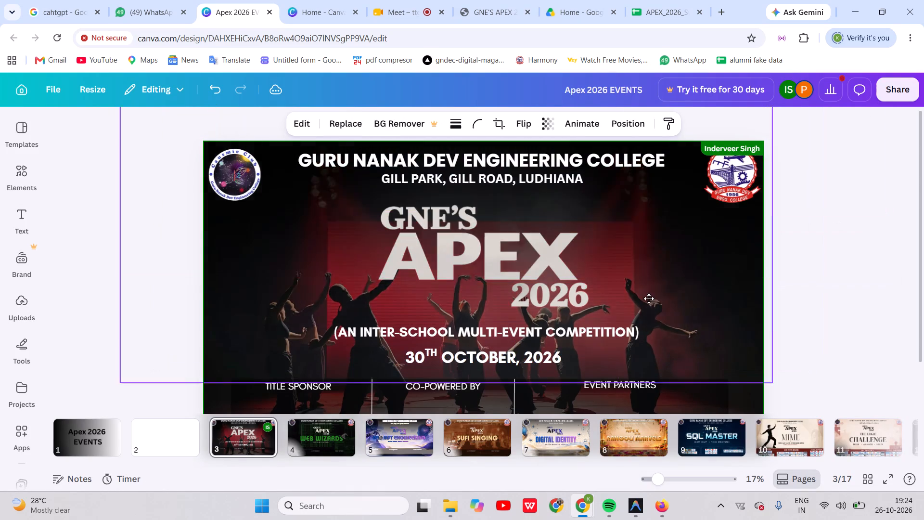
{"action": "left_click_drag", "start_coordinate": [649, 299], "coordinate": [673, 256]}
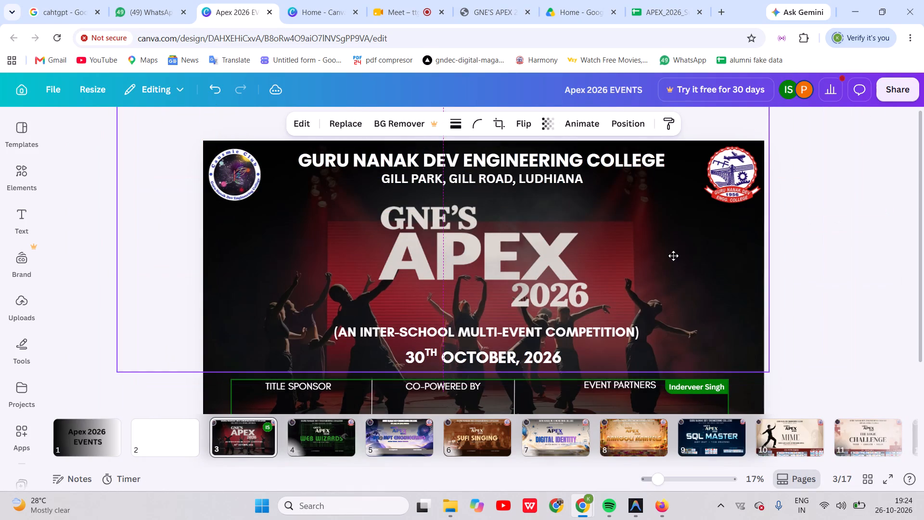
{"action": "left_click_drag", "start_coordinate": [673, 256], "coordinate": [693, 260]}
Stretch the dark sponsor panel across the full slide width and down to the slide's bottom edge, and raise its top edge slightly.
{"action": "scroll", "coordinate": [693, 260], "scroll_direction": "down", "scroll_amount": 1}
{"action": "scroll", "coordinate": [778, 327], "scroll_direction": "down", "scroll_amount": 1}
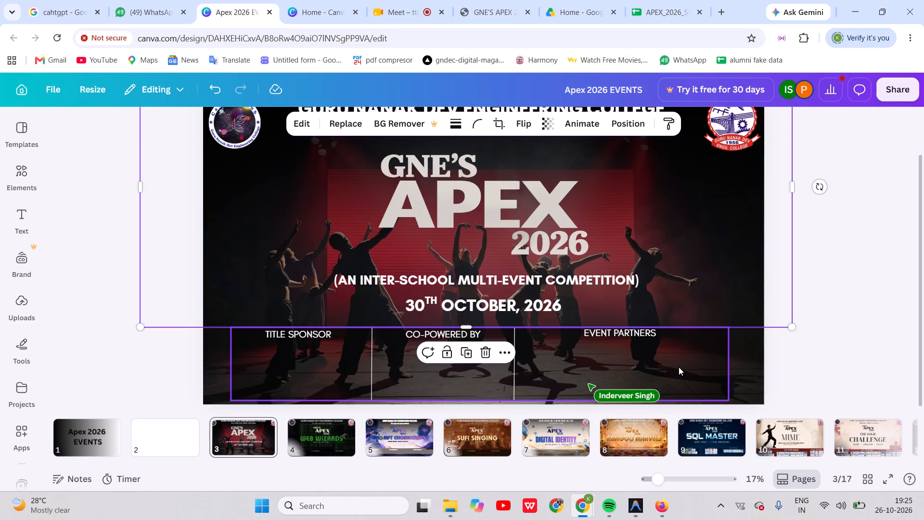
{"action": "left_click", "coordinate": [722, 367]}
{"action": "left_click_drag", "start_coordinate": [731, 365], "coordinate": [760, 364]}
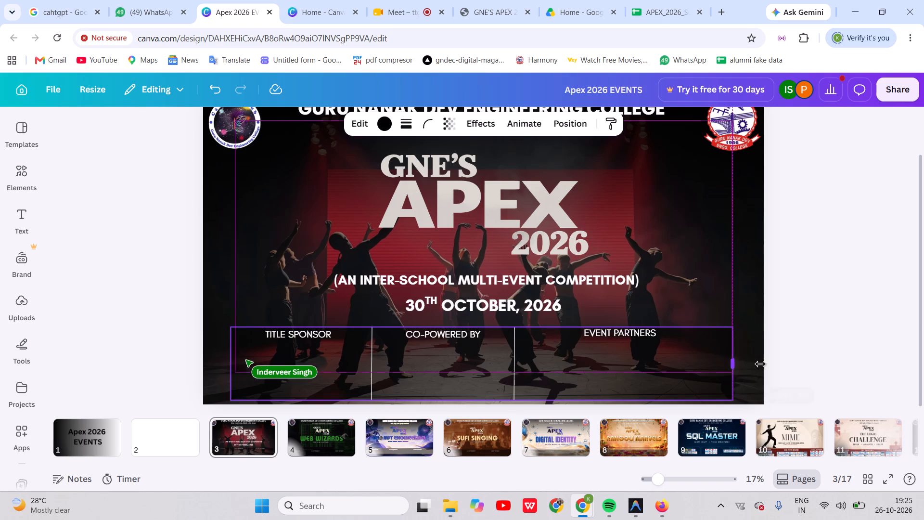
{"action": "left_click_drag", "start_coordinate": [760, 364], "coordinate": [776, 363]}
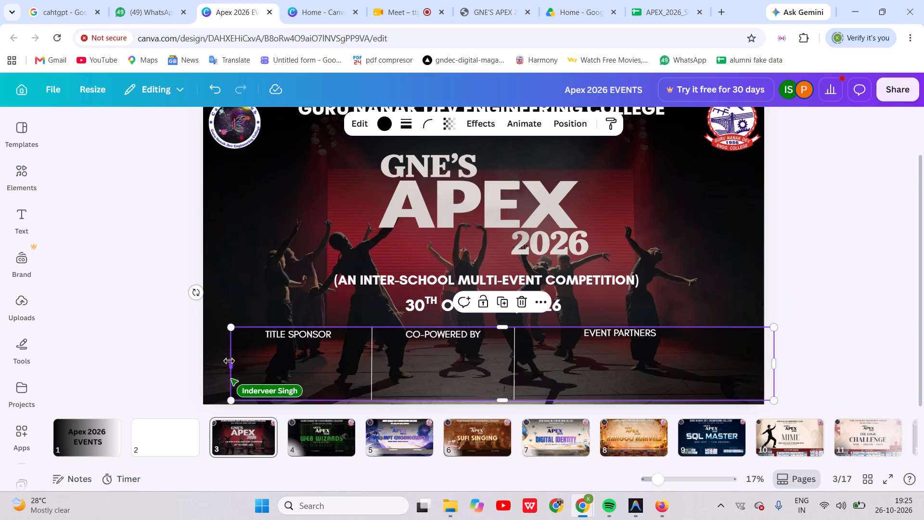
{"action": "left_click_drag", "start_coordinate": [229, 361], "coordinate": [184, 362]}
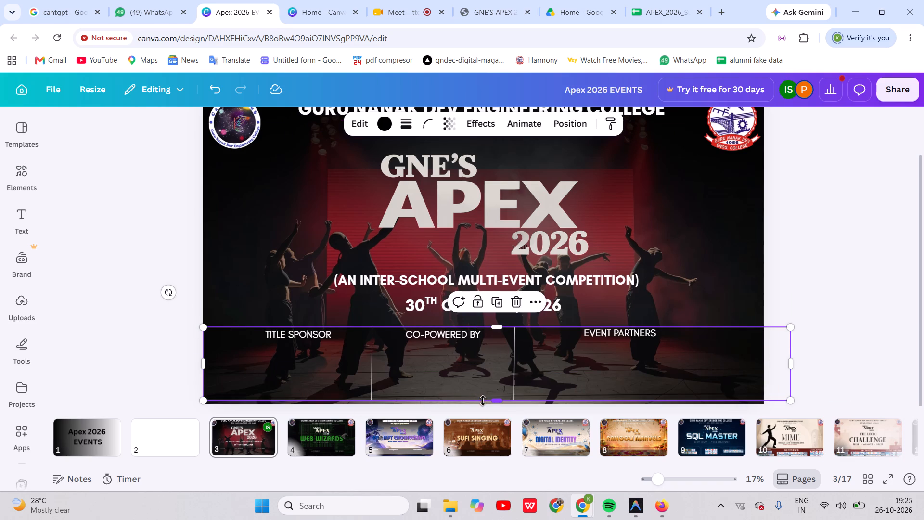
{"action": "left_click_drag", "start_coordinate": [492, 401], "coordinate": [493, 406]}
{"action": "left_click", "coordinate": [768, 272]}
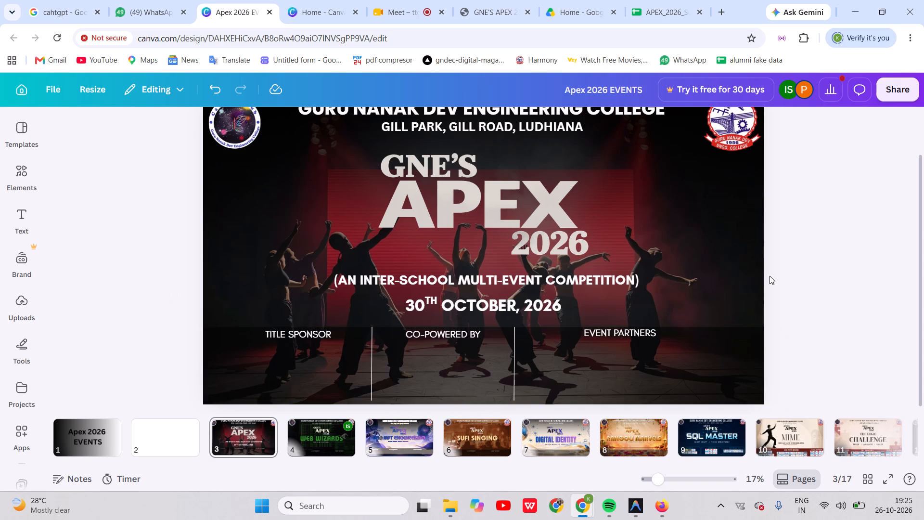
{"action": "left_click", "coordinate": [554, 344]}
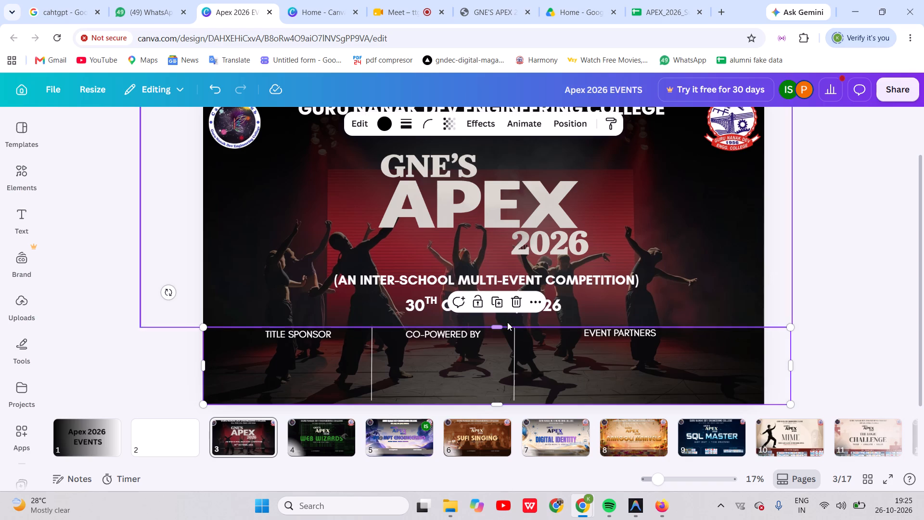
{"action": "left_click_drag", "start_coordinate": [498, 329], "coordinate": [498, 325]}
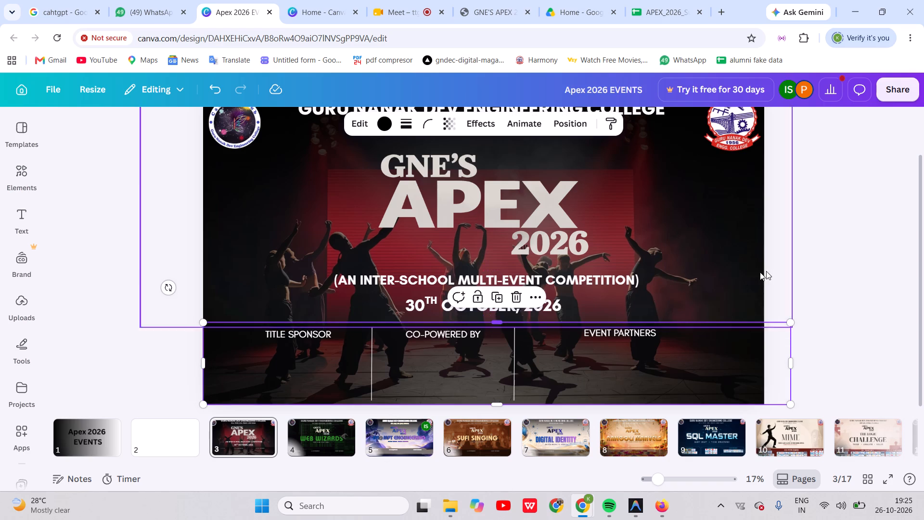
{"action": "left_click", "coordinate": [835, 261]}
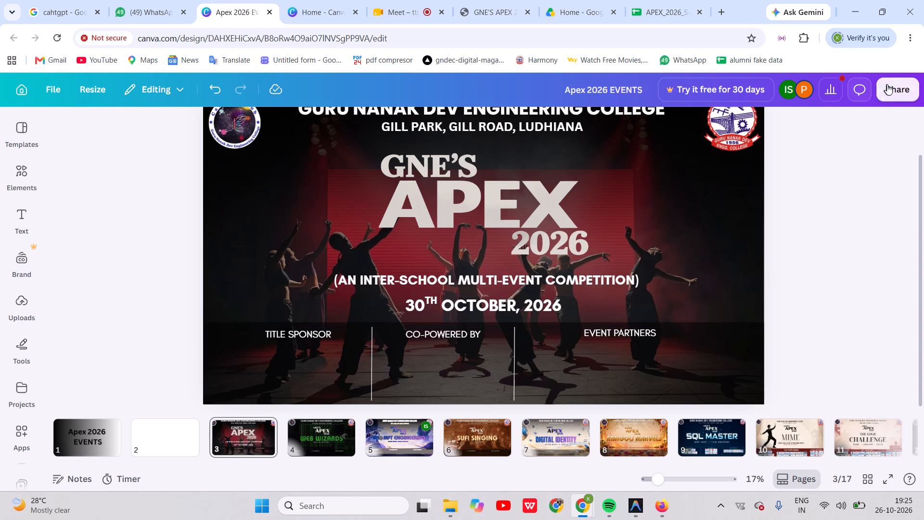
Present the GNE's Apex 2026 title slide full screen to check the widened sponsor panel, and exit the presentation.
{"action": "left_click", "coordinate": [890, 86]}
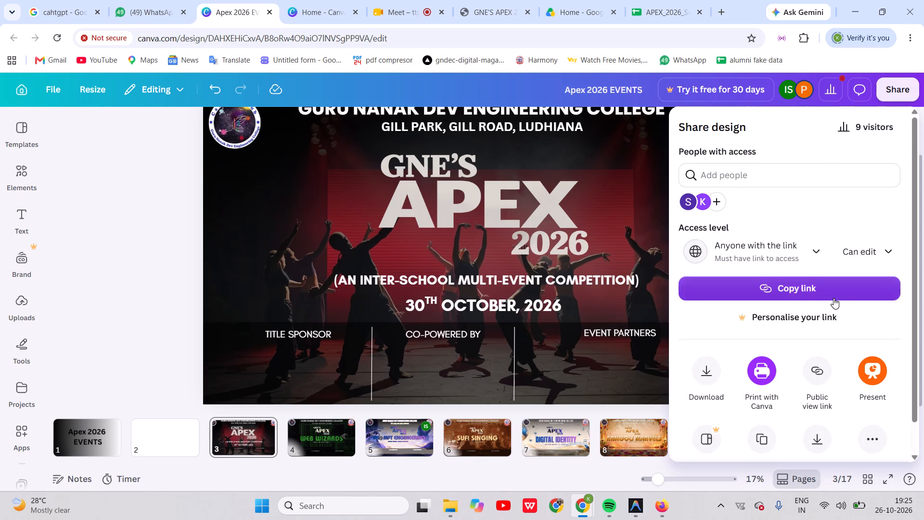
{"action": "left_click", "coordinate": [881, 367]}
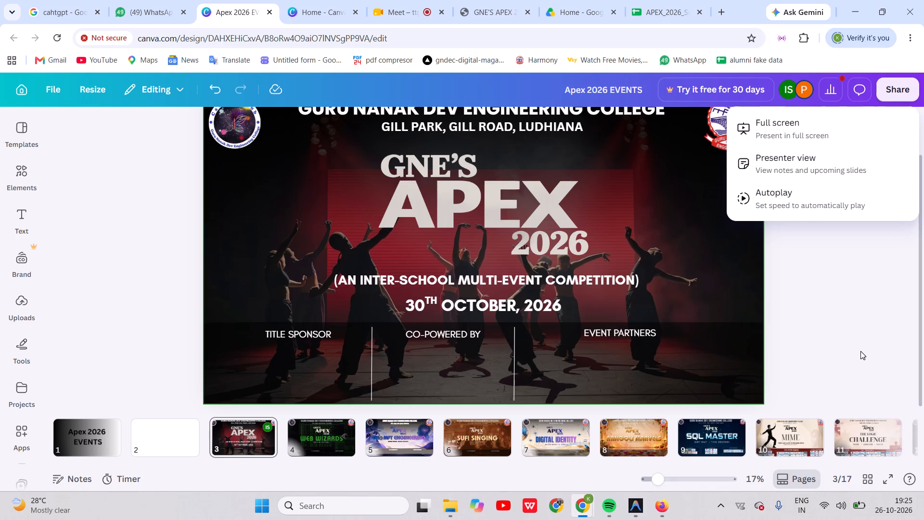
{"action": "left_click", "coordinate": [770, 132]}
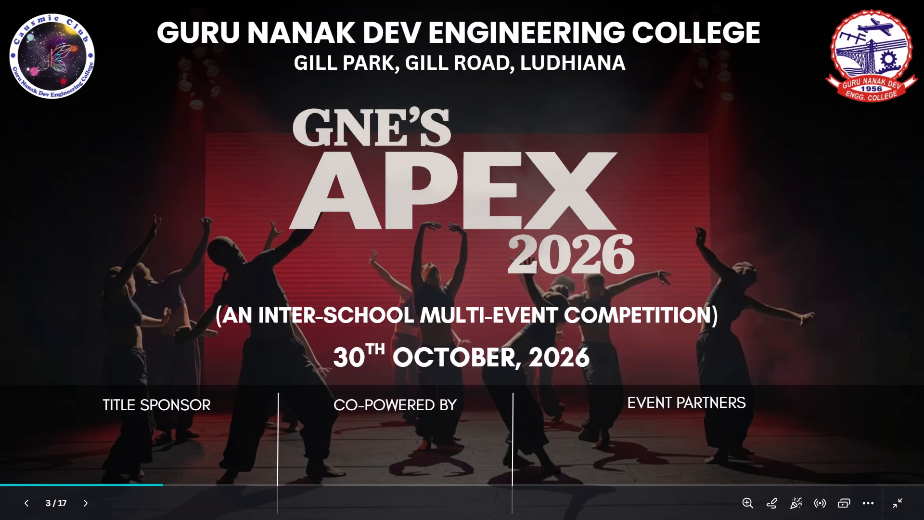
{"action": "left_click", "coordinate": [904, 501]}
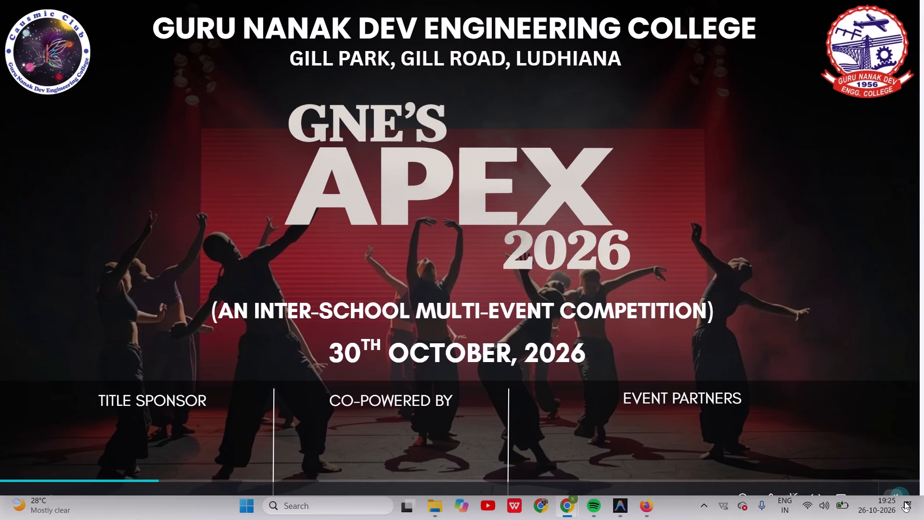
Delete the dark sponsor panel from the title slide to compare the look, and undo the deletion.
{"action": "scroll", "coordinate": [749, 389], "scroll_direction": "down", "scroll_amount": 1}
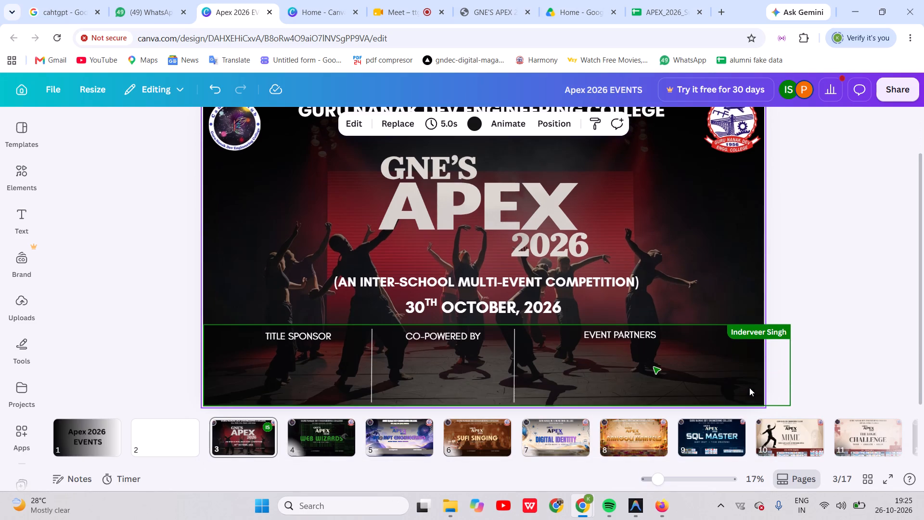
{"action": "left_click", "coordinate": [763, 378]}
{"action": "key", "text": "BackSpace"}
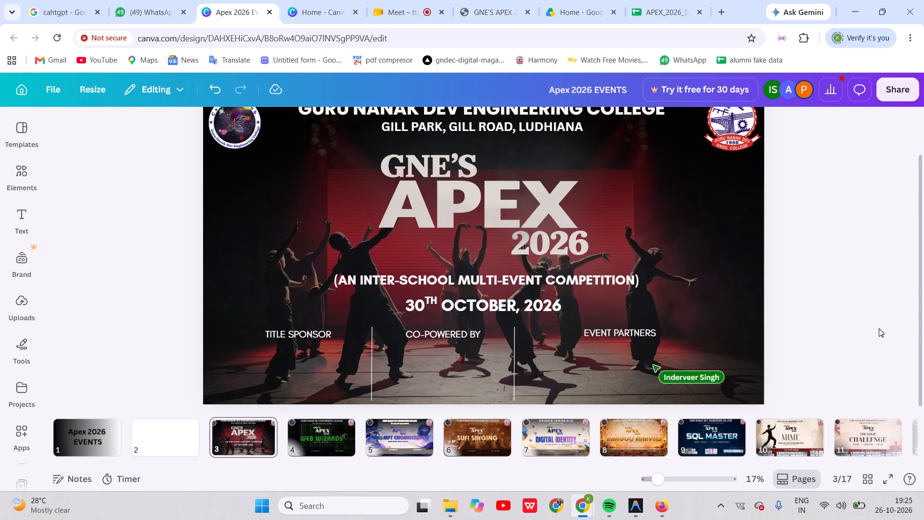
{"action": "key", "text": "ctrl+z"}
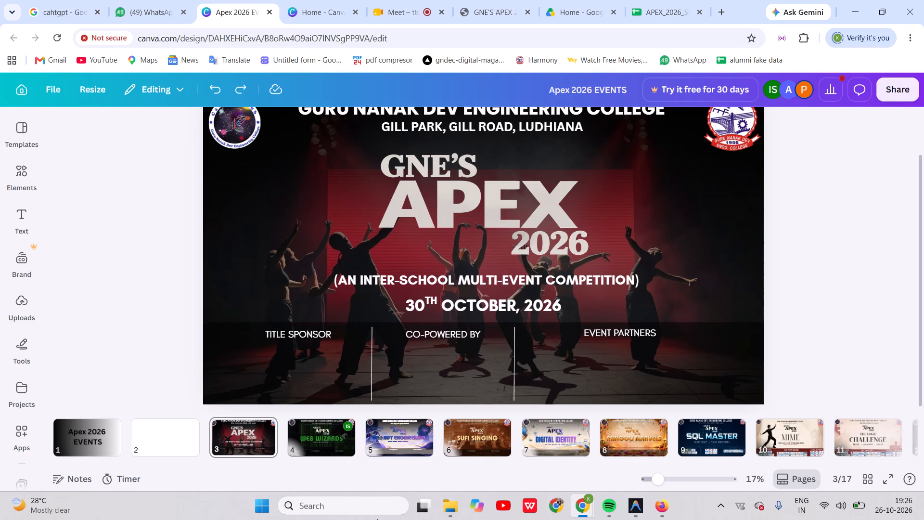
Present the design full screen from the Sufi Singing slide and advance to the Digital Identity slide.
{"action": "left_click", "coordinate": [456, 436]}
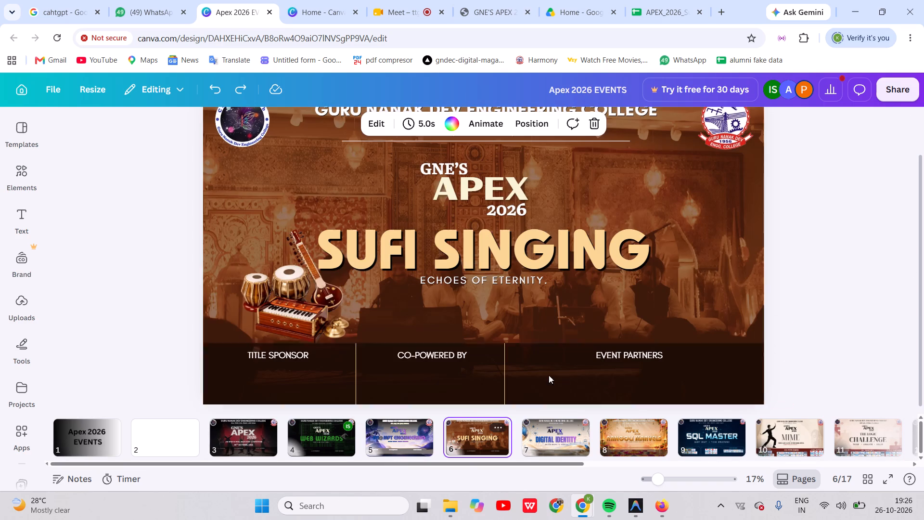
{"action": "left_click", "coordinate": [899, 77]}
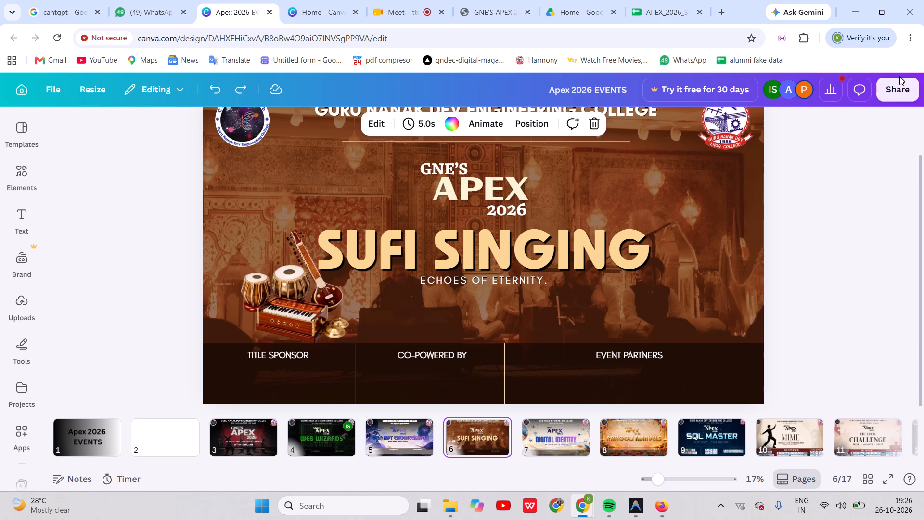
{"action": "left_click", "coordinate": [898, 84]}
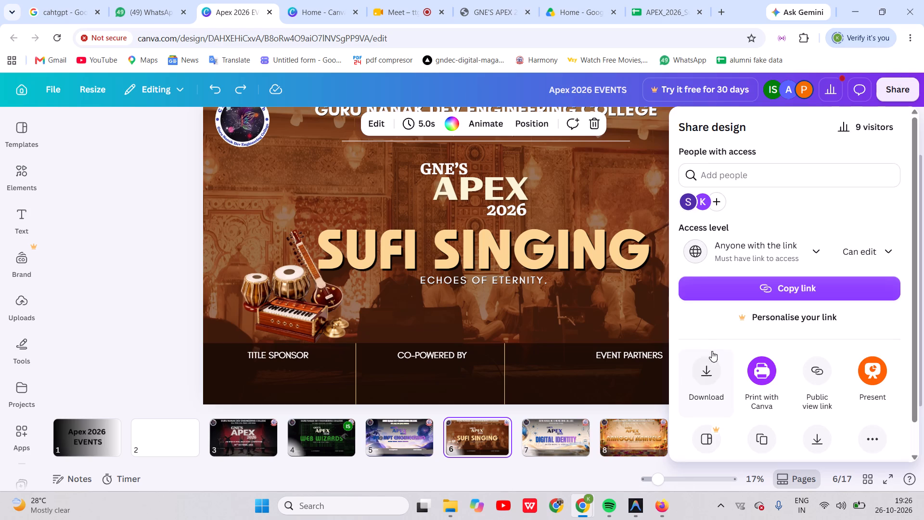
{"action": "left_click", "coordinate": [869, 371]}
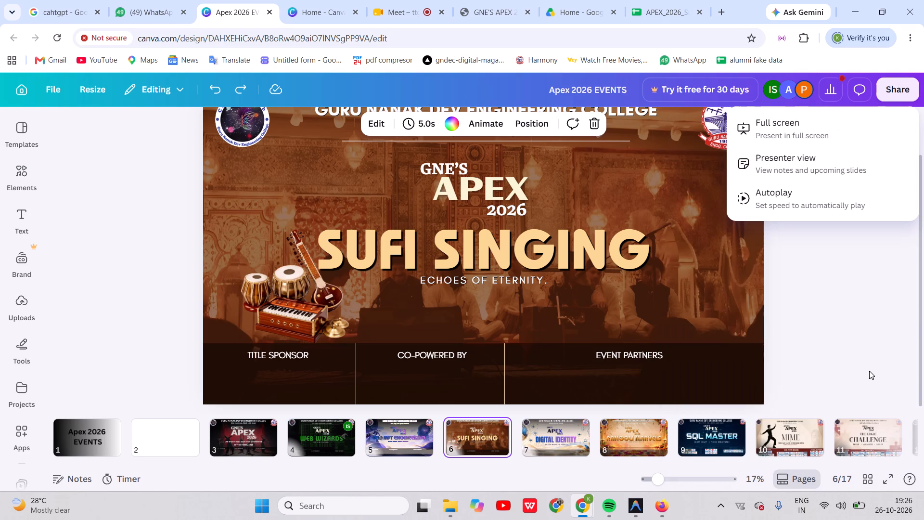
{"action": "left_click", "coordinate": [787, 141]}
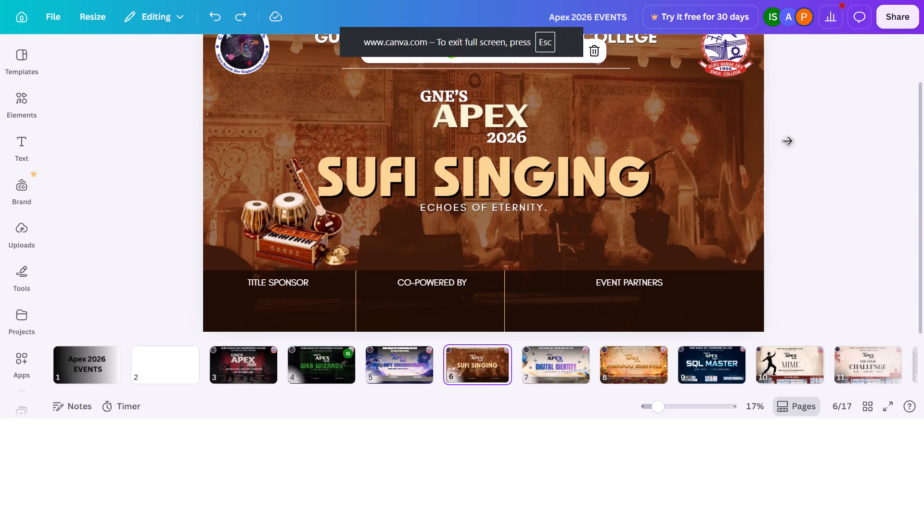
{"action": "key", "text": "Right"}
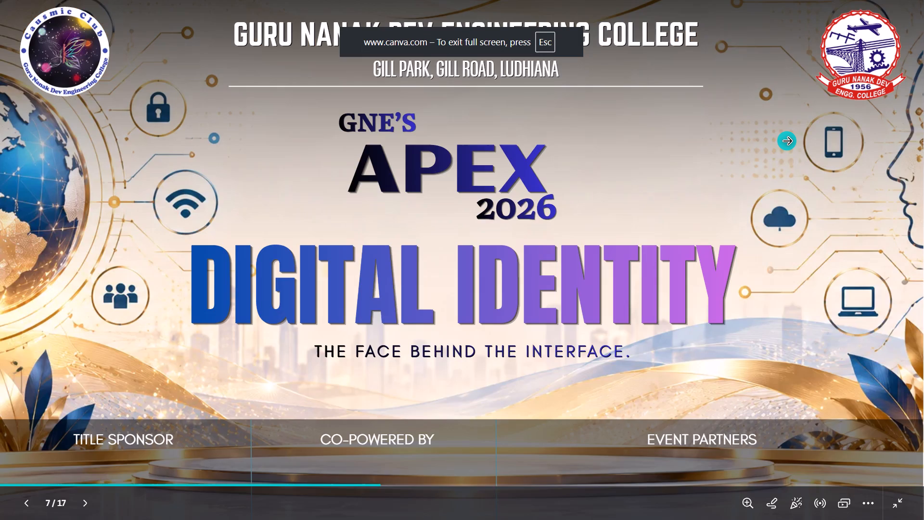
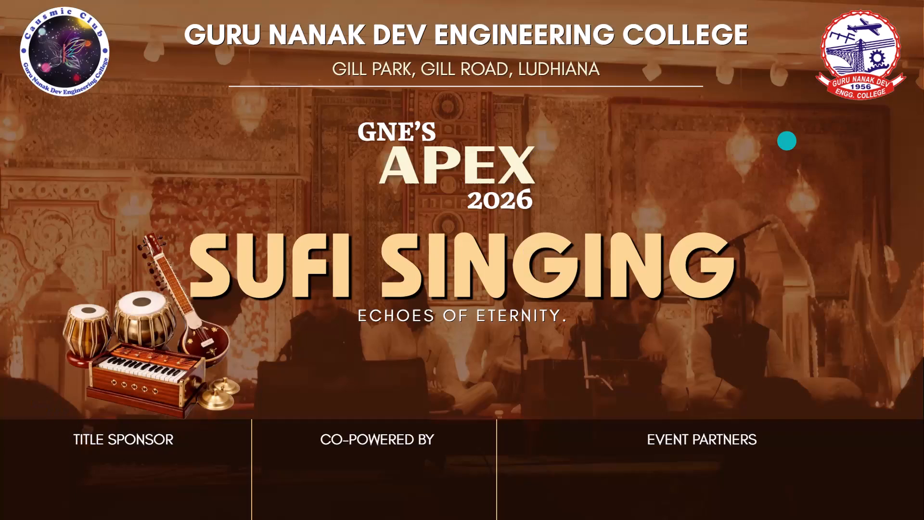
Compare the event slides from Prompt Engineering to Rangoli Marvels in full screen, checking titles and sponsor panels, and return to Digital Identity.
{"action": "key", "text": "Right"}
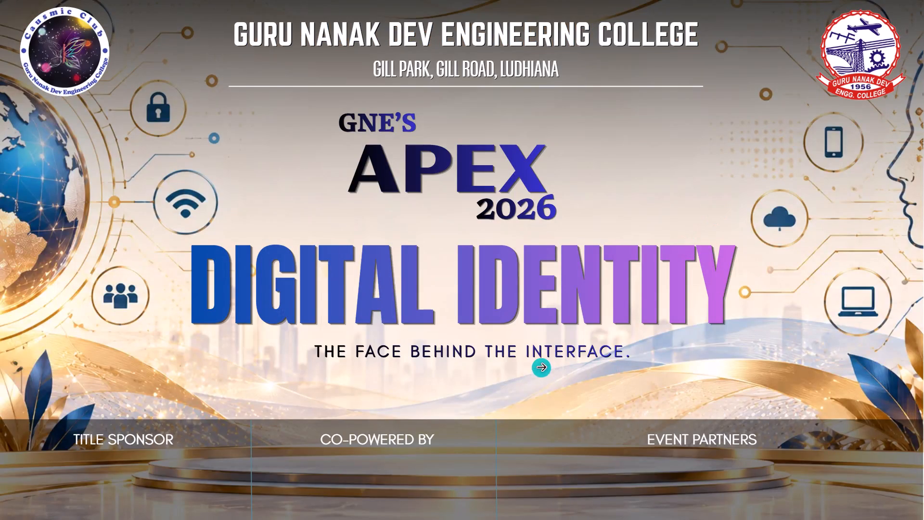
{"action": "key", "text": "Left"}
{"action": "key", "text": "Left"}
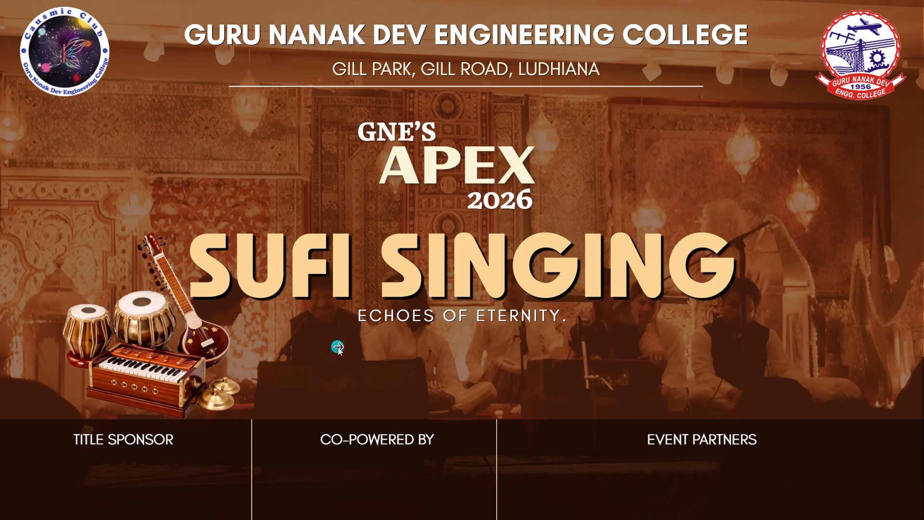
{"action": "key", "text": "Left"}
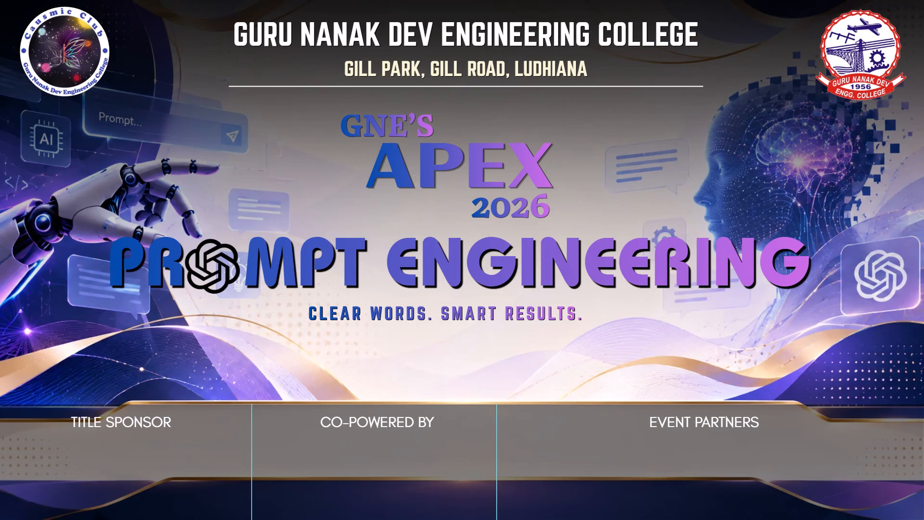
{"action": "key", "text": "Right"}
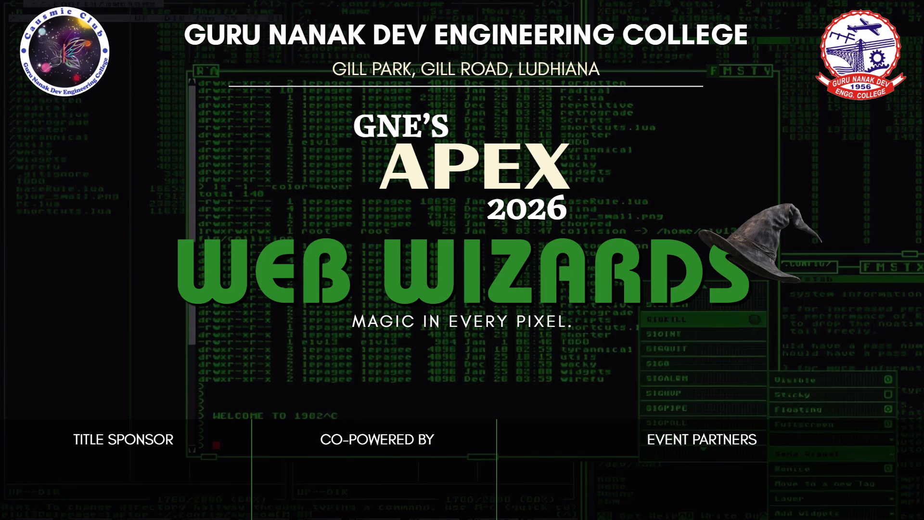
{"action": "key", "text": "Right"}
{"action": "key", "text": "Right"}
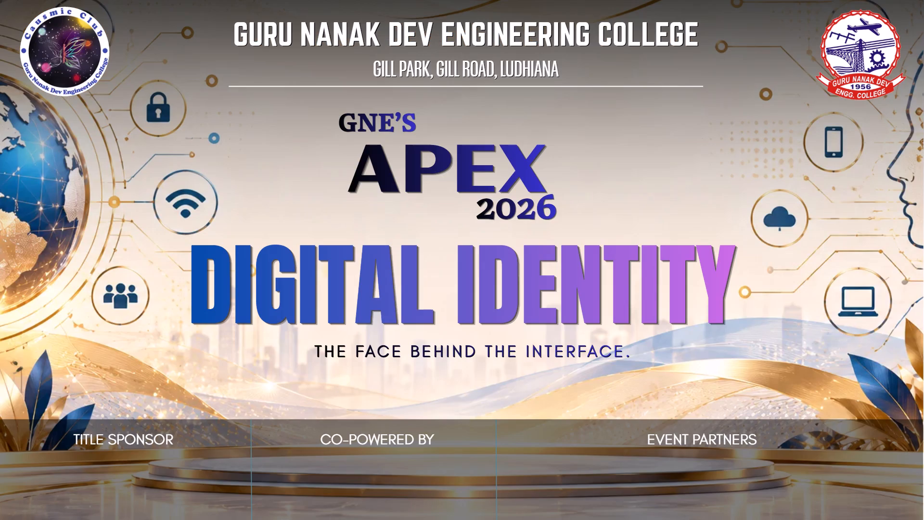
{"action": "key", "text": "Right"}
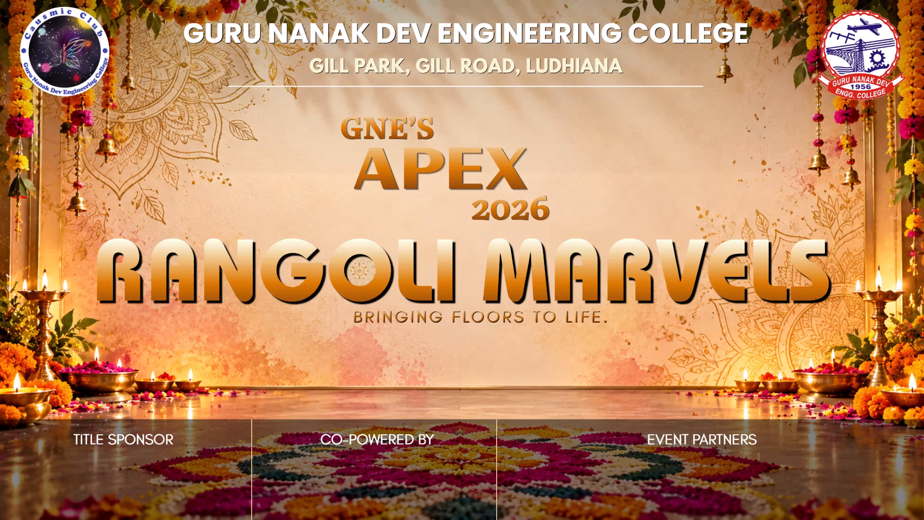
{"action": "key", "text": "Left"}
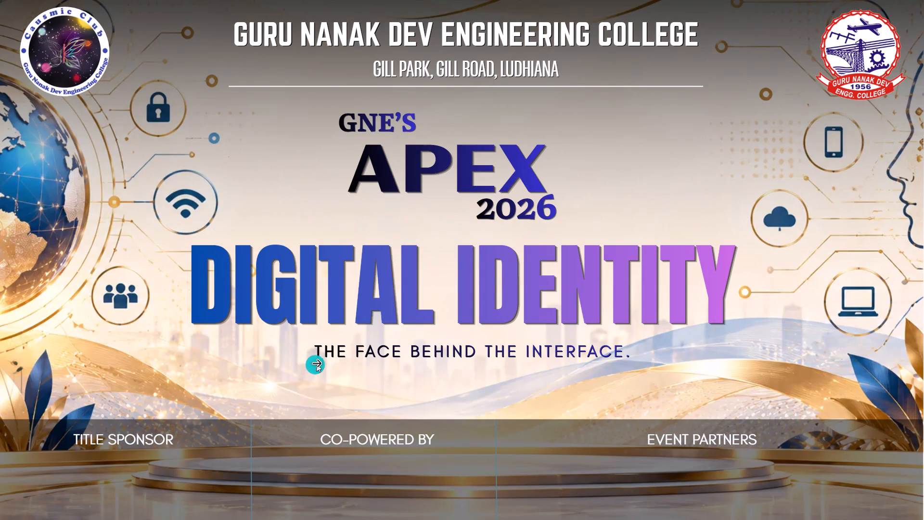
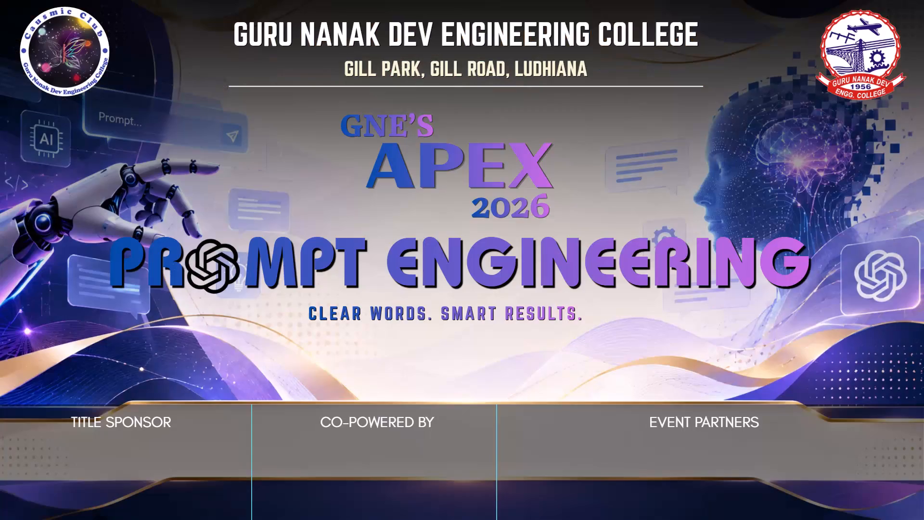
Go back to the main GNE's Apex 2026 title slide and leave the full-screen presentation.
{"action": "key", "text": "Left"}
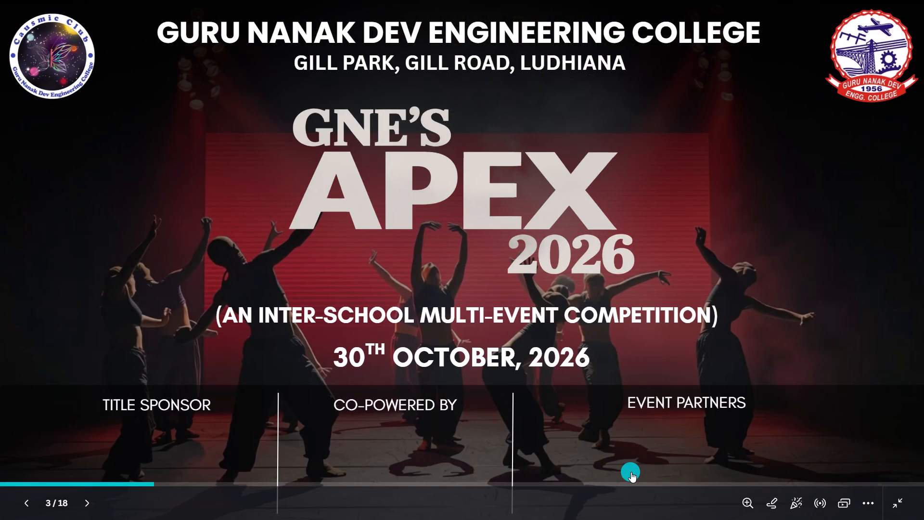
{"action": "left_click", "coordinate": [900, 503]}
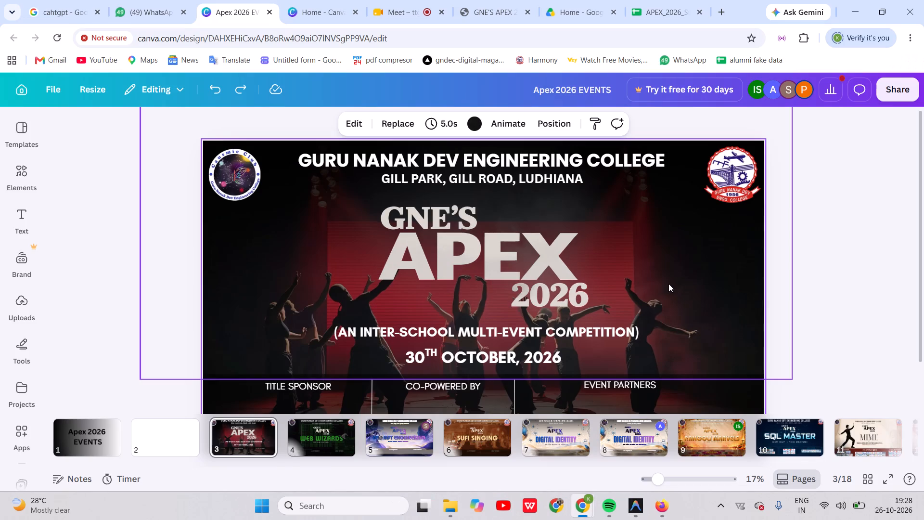
Shift the dark overlay off the title slide's stage photo, and reposition it across the slide with its lower edge over the sponsor labels.
{"action": "left_click_drag", "start_coordinate": [668, 283], "coordinate": [682, 256]}
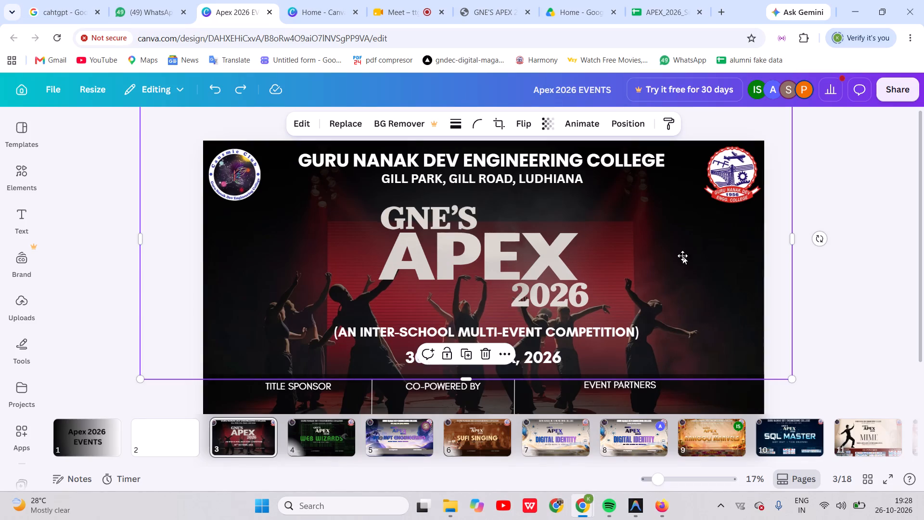
{"action": "left_click_drag", "start_coordinate": [682, 256], "coordinate": [672, 254]}
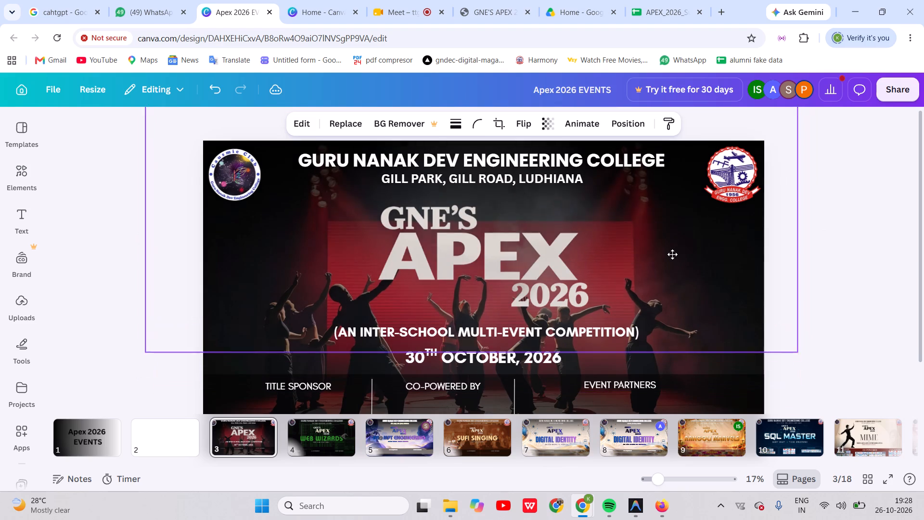
{"action": "left_click_drag", "start_coordinate": [672, 254], "coordinate": [346, 263]}
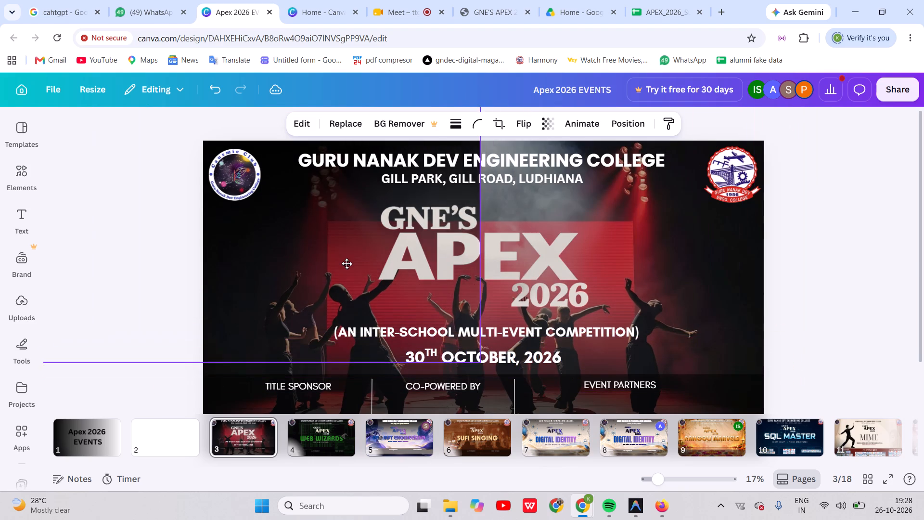
{"action": "left_click_drag", "start_coordinate": [346, 263], "coordinate": [198, 329]}
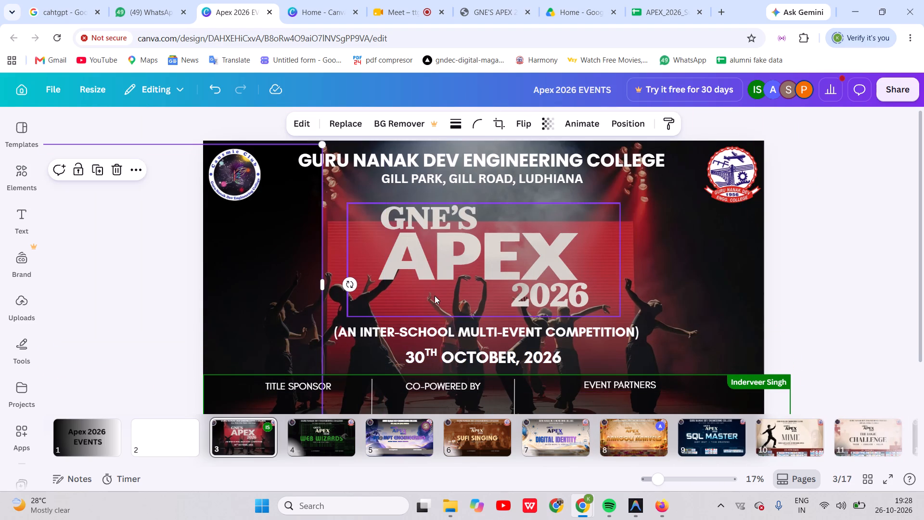
{"action": "left_click_drag", "start_coordinate": [295, 270], "coordinate": [673, 255]}
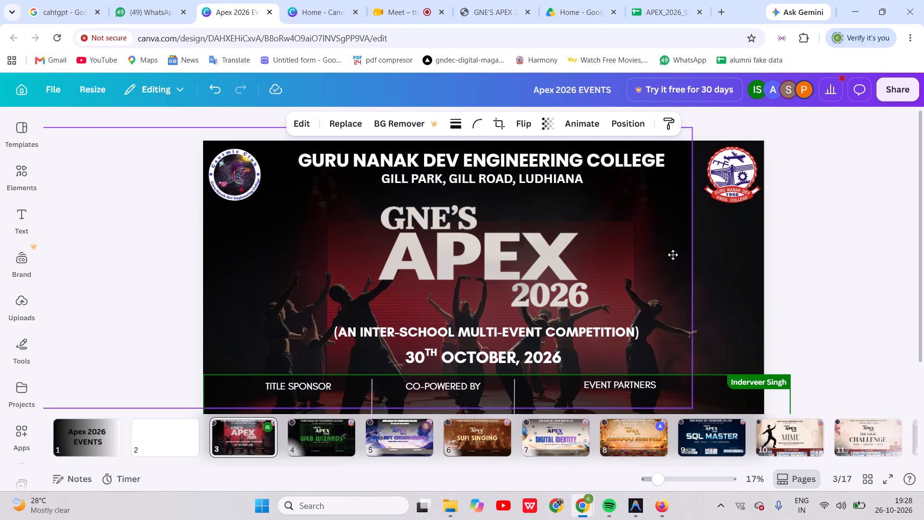
{"action": "left_click_drag", "start_coordinate": [673, 255], "coordinate": [744, 249]}
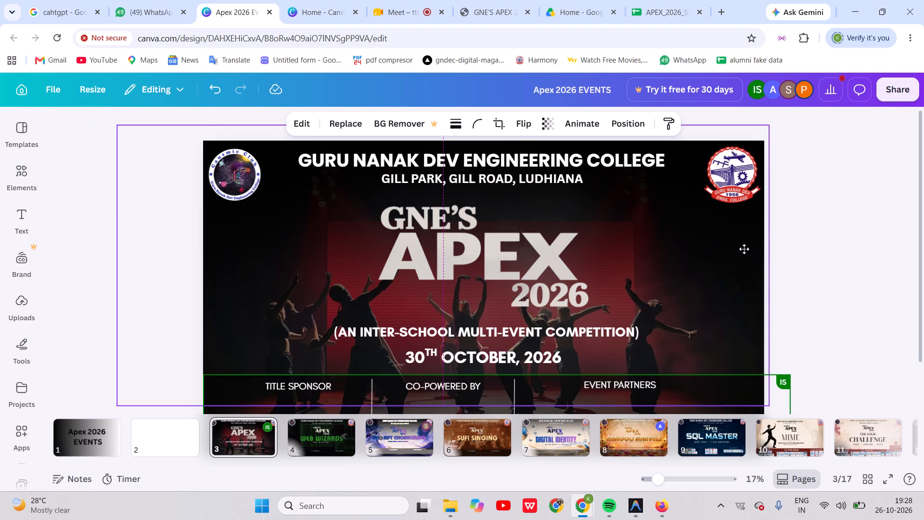
{"action": "left_click_drag", "start_coordinate": [744, 249], "coordinate": [743, 243]}
{"action": "scroll", "coordinate": [849, 226], "scroll_direction": "down", "scroll_amount": 1}
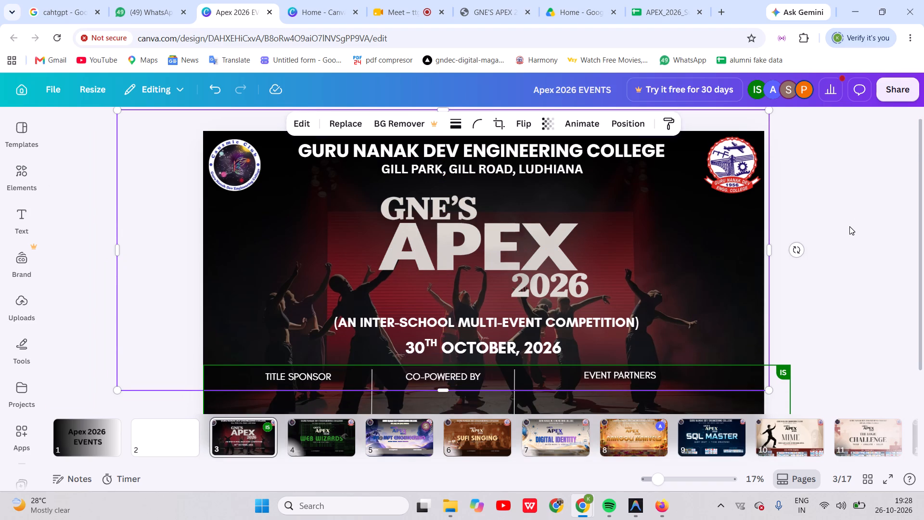
{"action": "scroll", "coordinate": [849, 226], "scroll_direction": "down", "scroll_amount": 1}
{"action": "scroll", "coordinate": [849, 226], "scroll_direction": "up", "scroll_amount": 1}
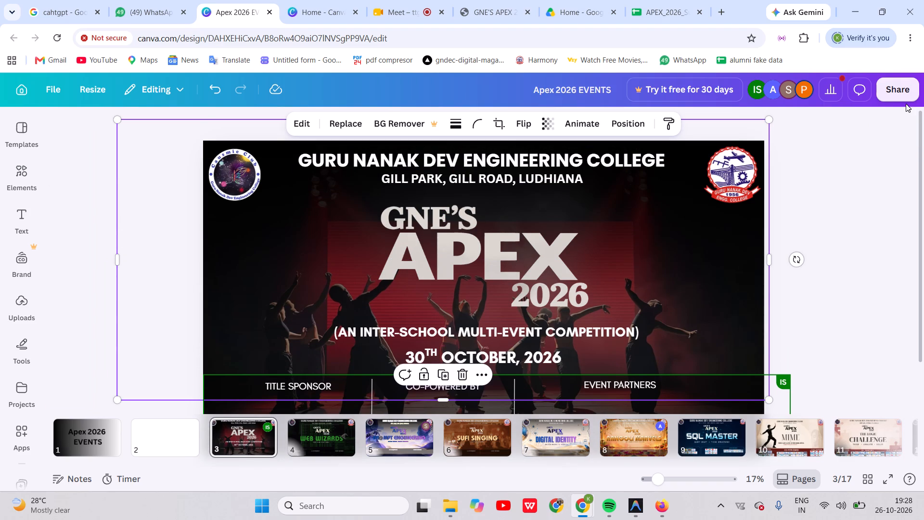
Present the design in full screen from the main Apex 2026 title slide.
{"action": "left_click", "coordinate": [899, 96]}
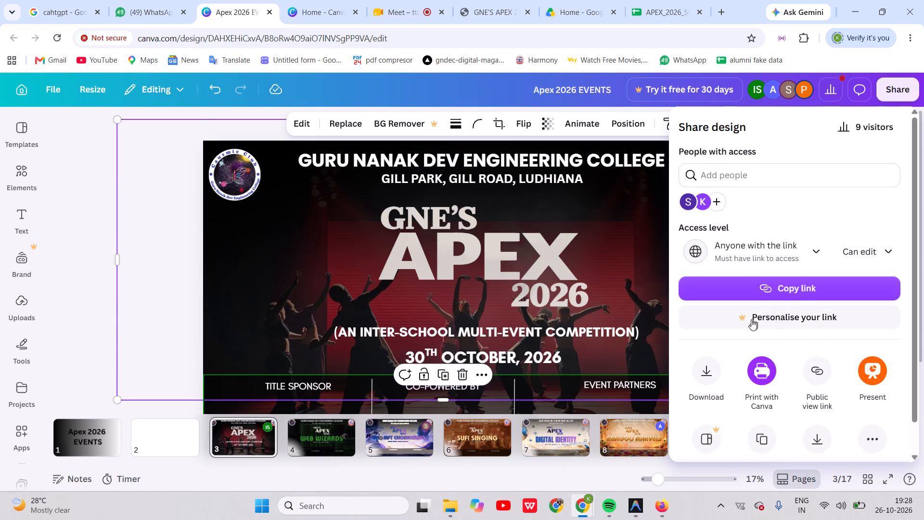
{"action": "left_click", "coordinate": [868, 367]}
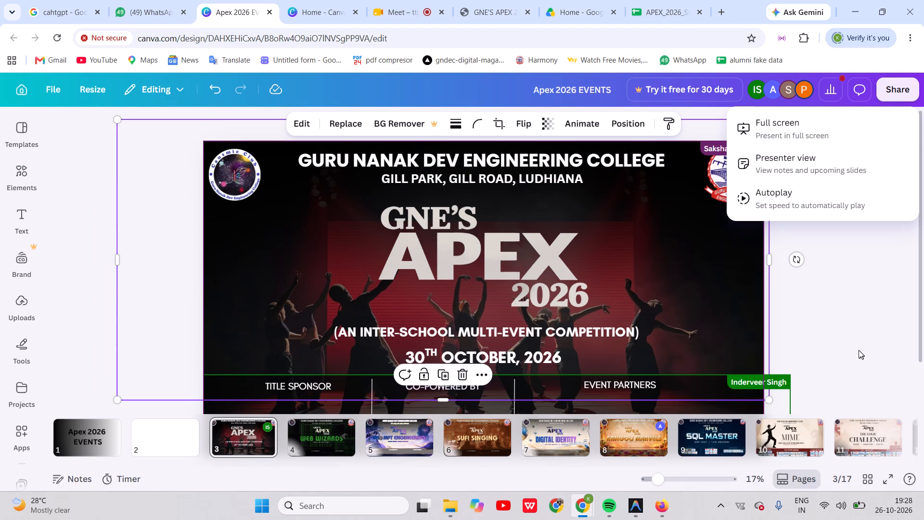
{"action": "left_click", "coordinate": [783, 133]}
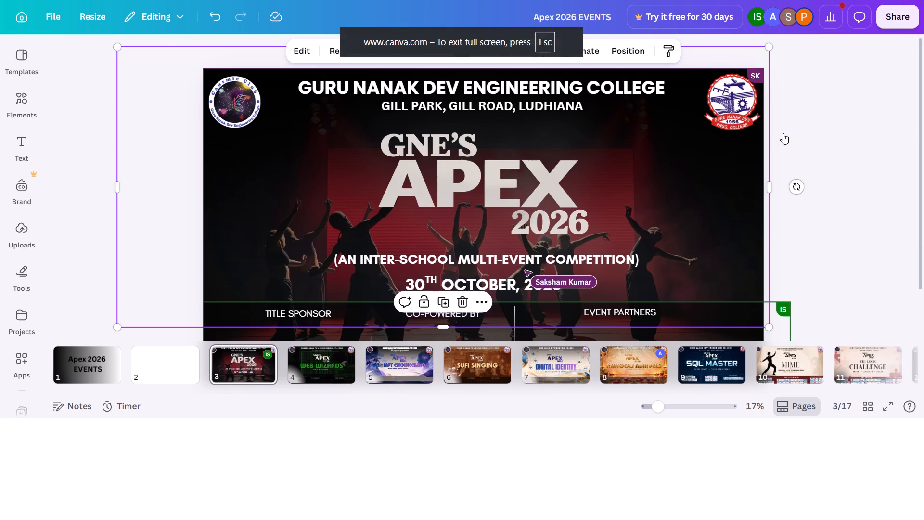
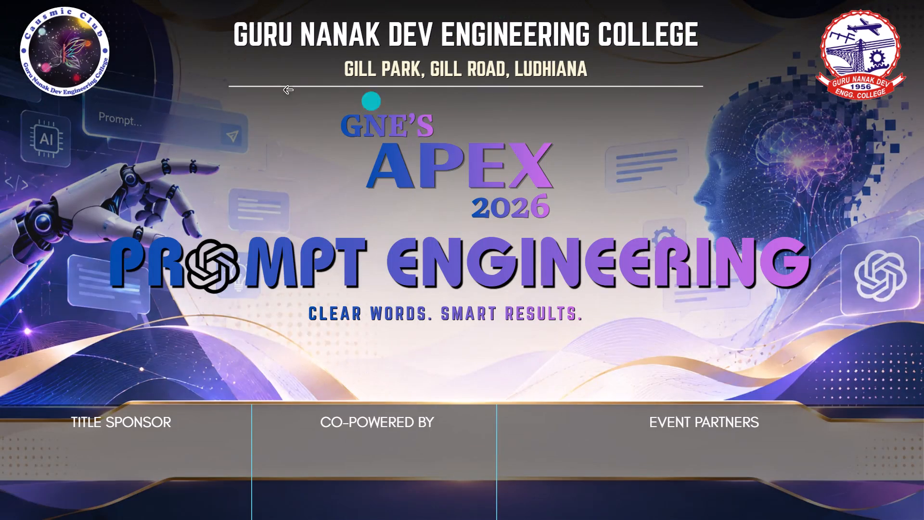
Compare the main GNE's Apex 2026 title slide with the Prompt Engineering slide in the full-screen presentation, ending on the main title slide.
{"action": "key", "text": "Left"}
{"action": "key", "text": "Left"}
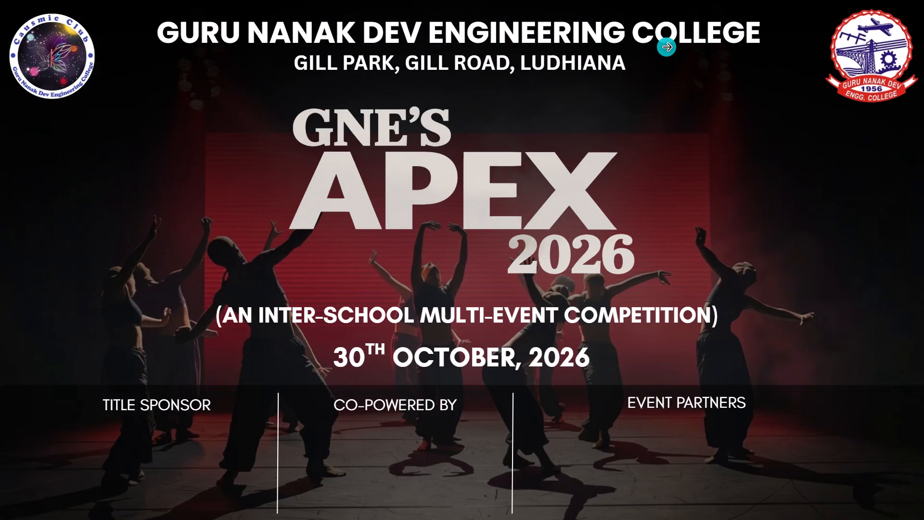
{"action": "key", "text": "Right"}
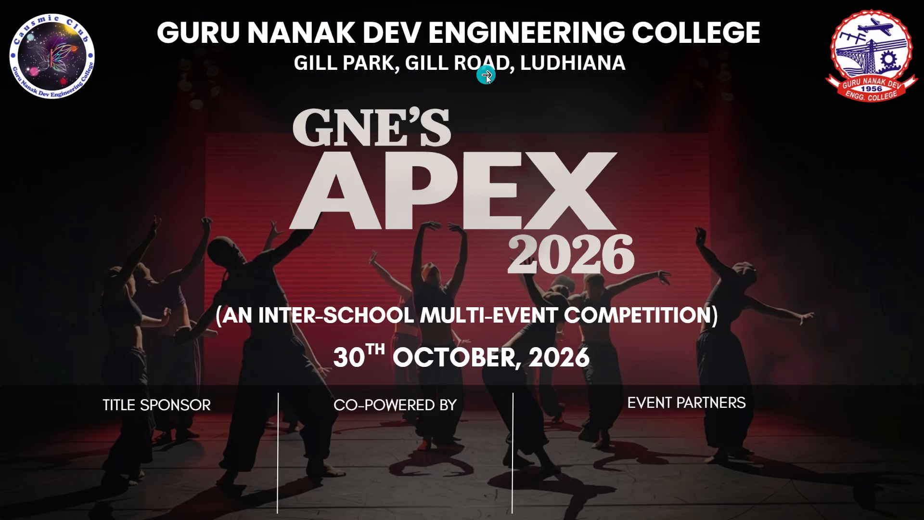
{"action": "key", "text": "Right"}
{"action": "key", "text": "Left"}
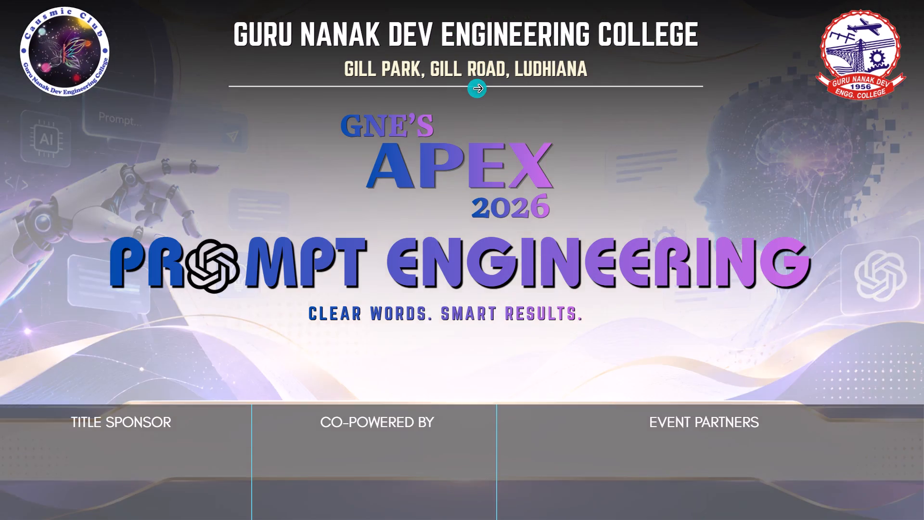
{"action": "key", "text": "Left"}
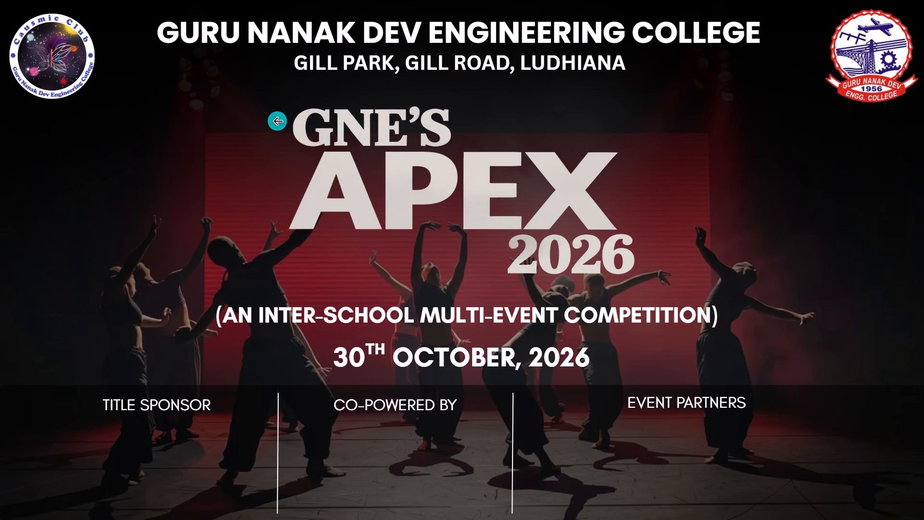
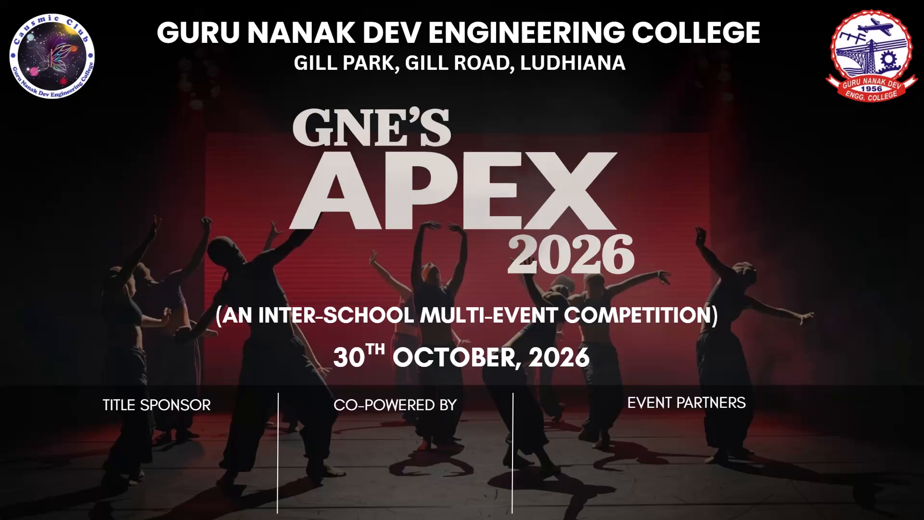
Compare the main GNE's Apex 2026 title slide with the Web Wizards slide in the full-screen presentation, ending on Web Wizards.
{"action": "key", "text": "Right"}
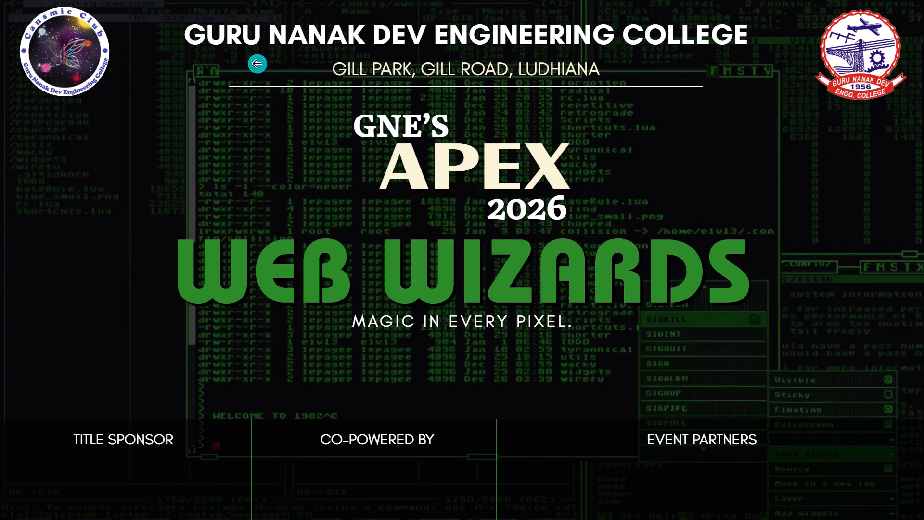
{"action": "key", "text": "Left"}
{"action": "key", "text": "Right"}
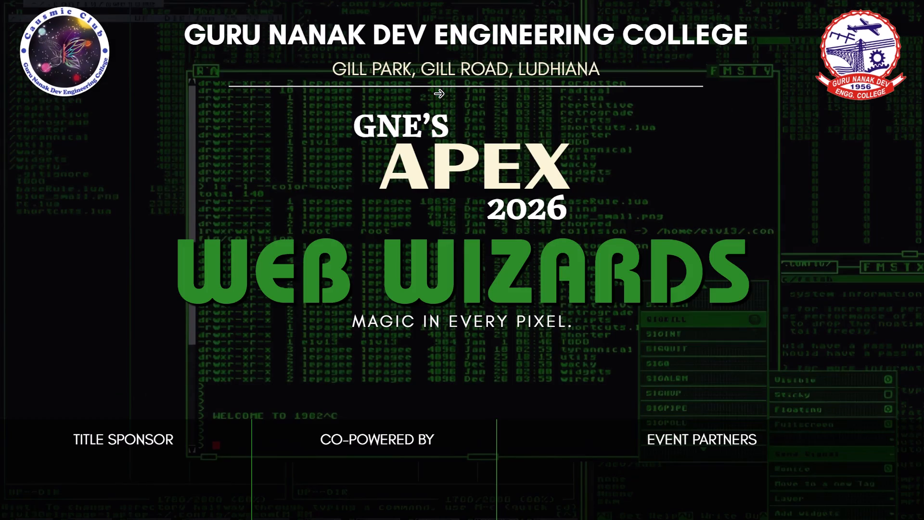
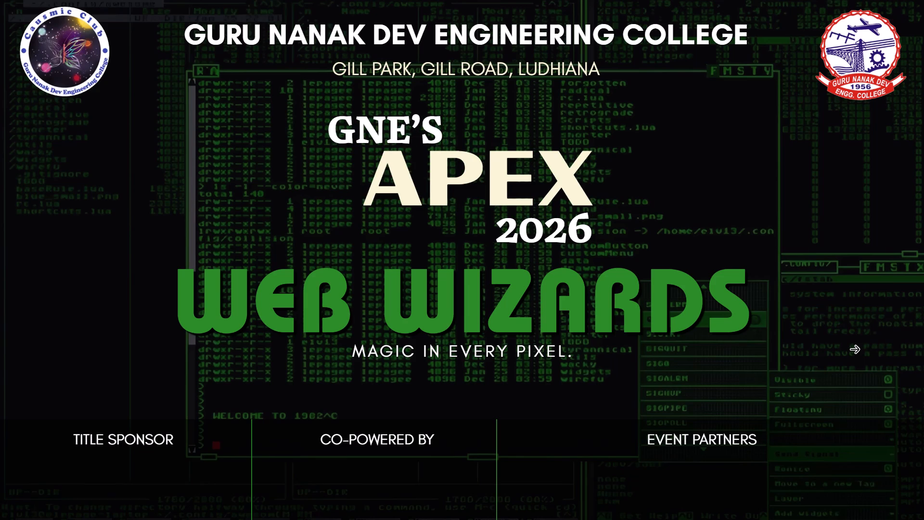
Exit the full-screen presentation and return to editing the Web Wizards slide.
{"action": "left_click", "coordinate": [898, 506]}
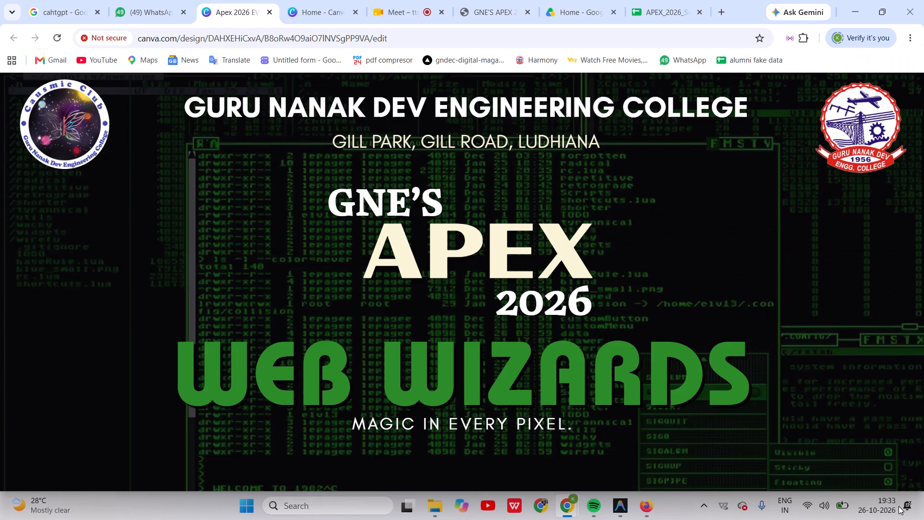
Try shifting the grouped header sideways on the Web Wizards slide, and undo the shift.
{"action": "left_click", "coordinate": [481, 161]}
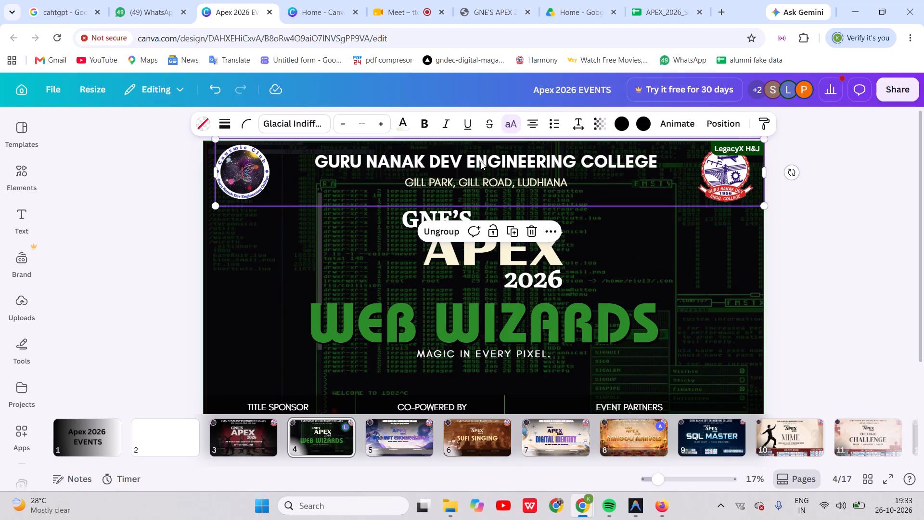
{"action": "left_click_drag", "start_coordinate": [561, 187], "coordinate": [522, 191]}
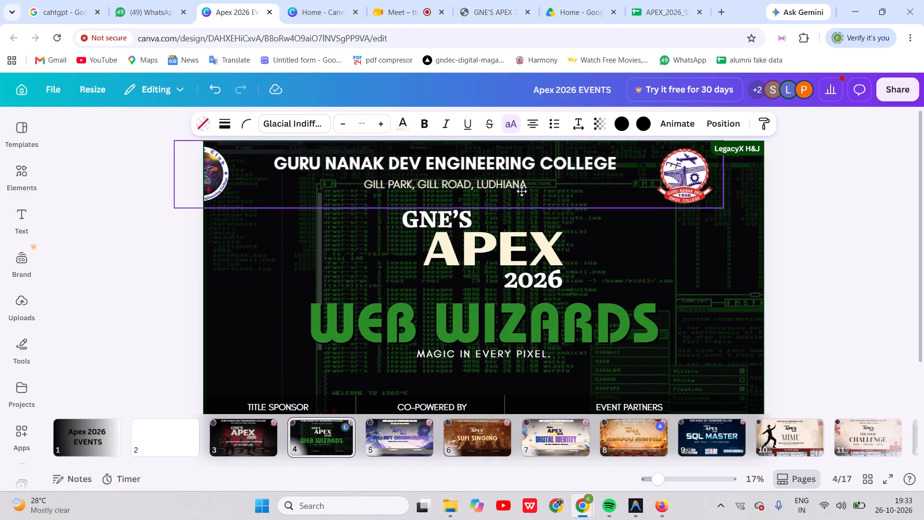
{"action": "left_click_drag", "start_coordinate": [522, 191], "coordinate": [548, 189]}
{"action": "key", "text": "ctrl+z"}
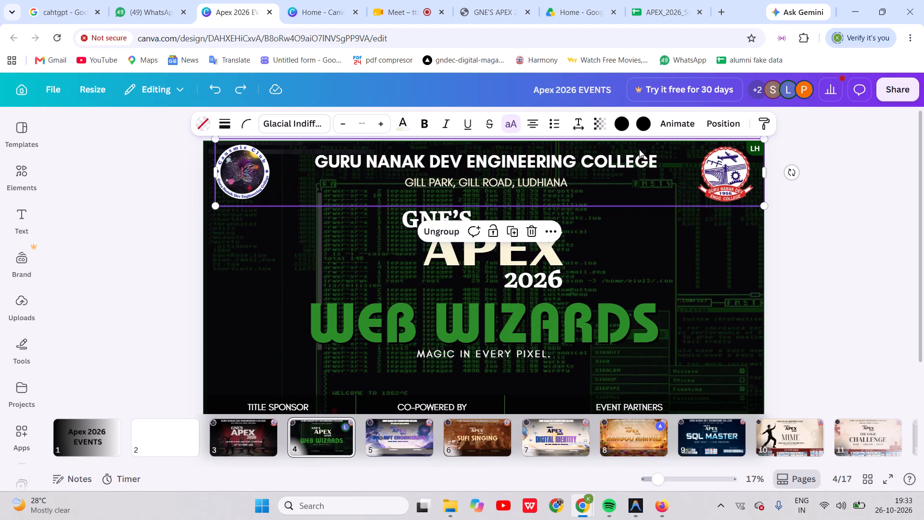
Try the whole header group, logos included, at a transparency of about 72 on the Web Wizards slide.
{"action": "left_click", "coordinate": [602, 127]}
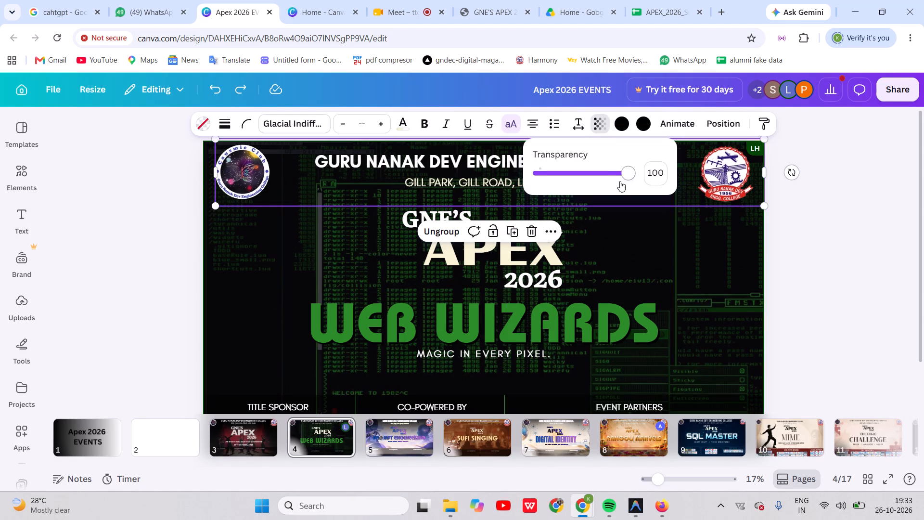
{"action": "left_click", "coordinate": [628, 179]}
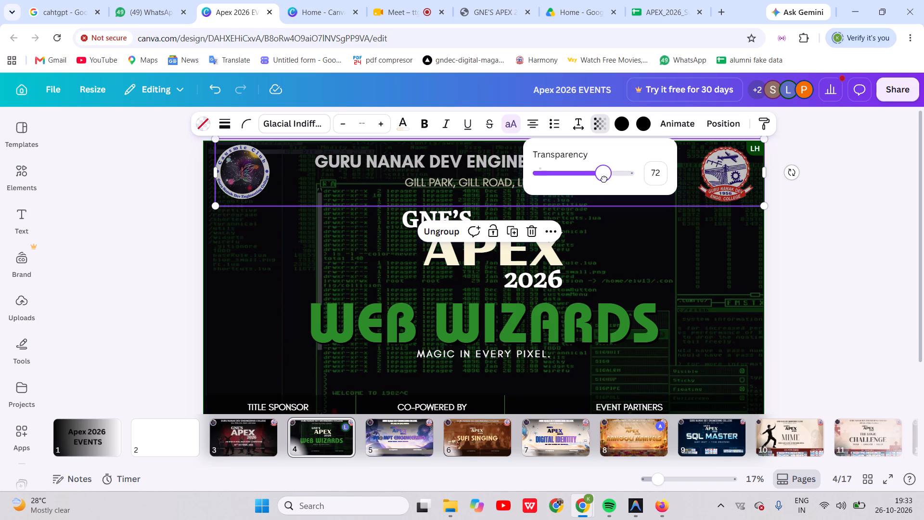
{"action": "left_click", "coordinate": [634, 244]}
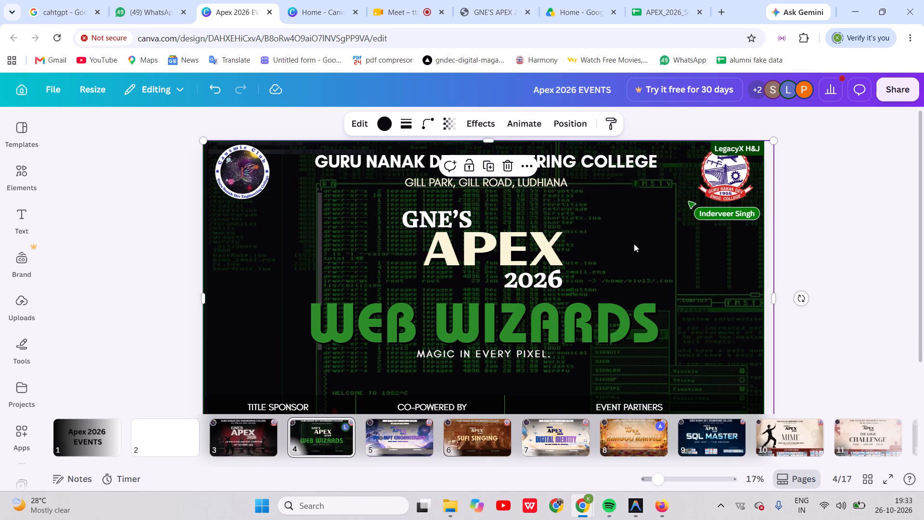
Ungroup the Web Wizards slide's header so its text lines and logos are separate elements.
{"action": "left_click", "coordinate": [585, 164]}
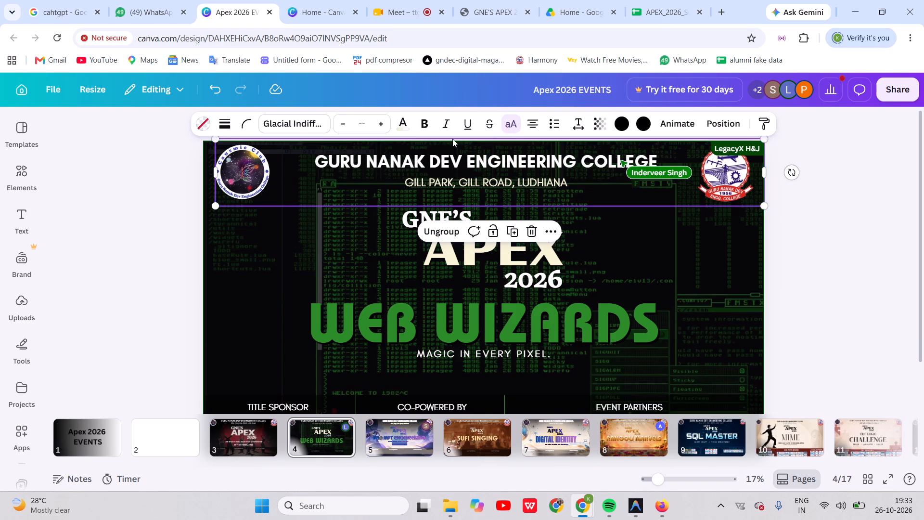
{"action": "left_click", "coordinate": [442, 230]}
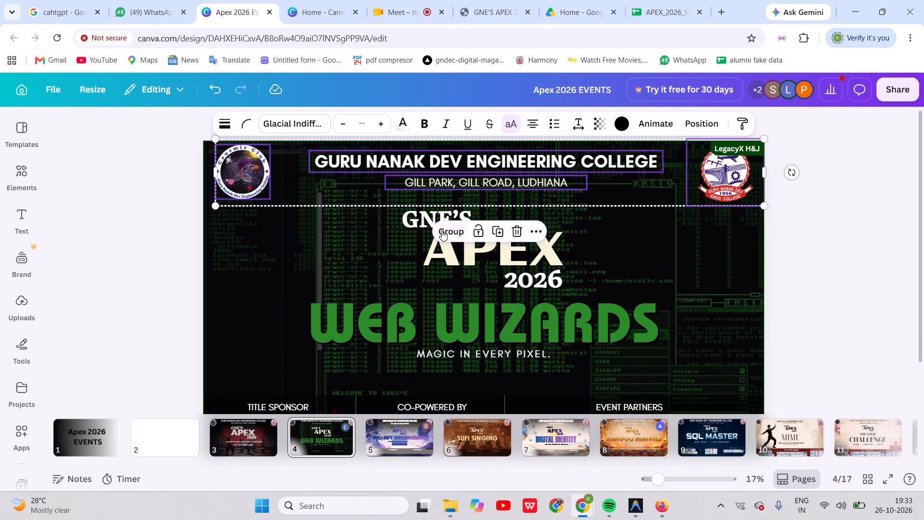
{"action": "left_click", "coordinate": [576, 242]}
Set the transparency of the college name and address lines on the Web Wizards slide to 83.
{"action": "left_click", "coordinate": [577, 159]}
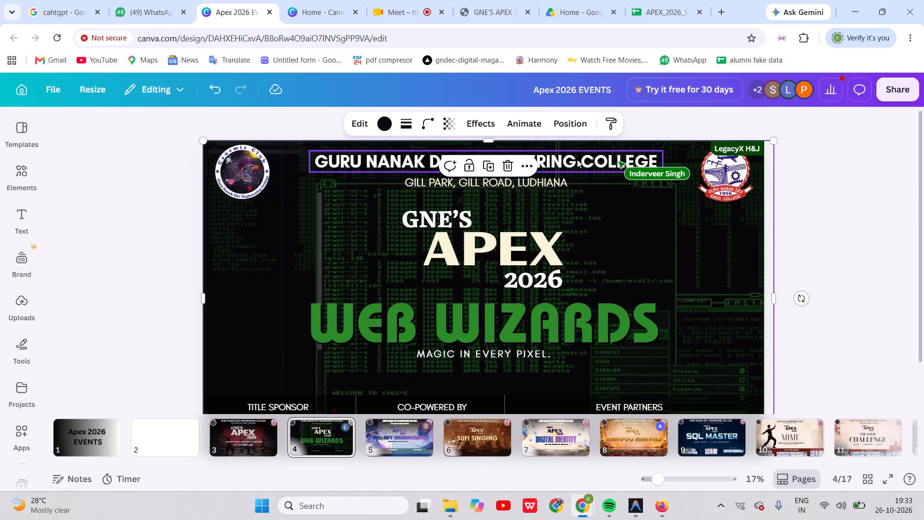
{"action": "left_click", "coordinate": [539, 182], "text": "shift"}
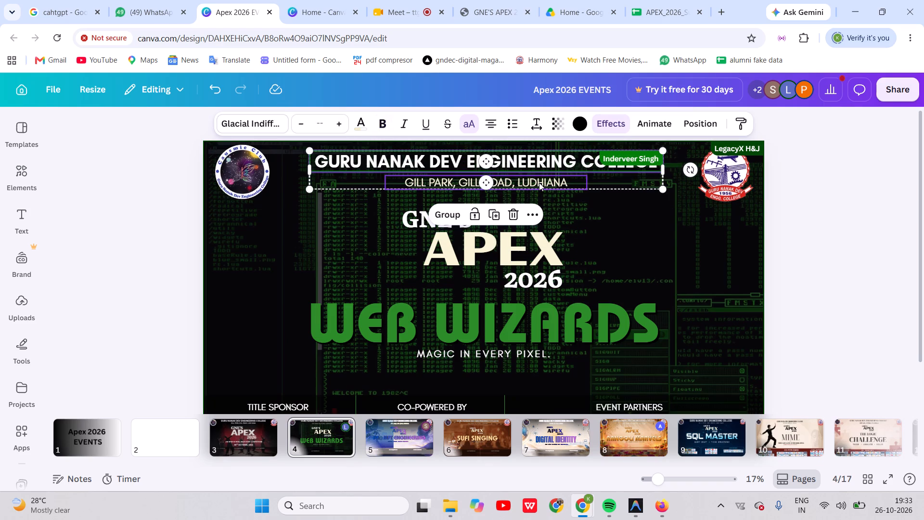
{"action": "left_click", "coordinate": [554, 124]}
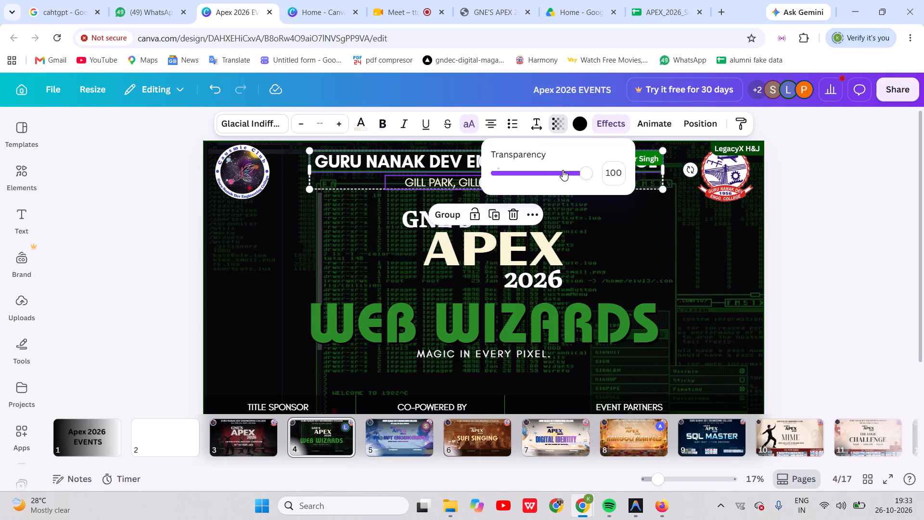
{"action": "left_click_drag", "start_coordinate": [584, 175], "coordinate": [566, 178]}
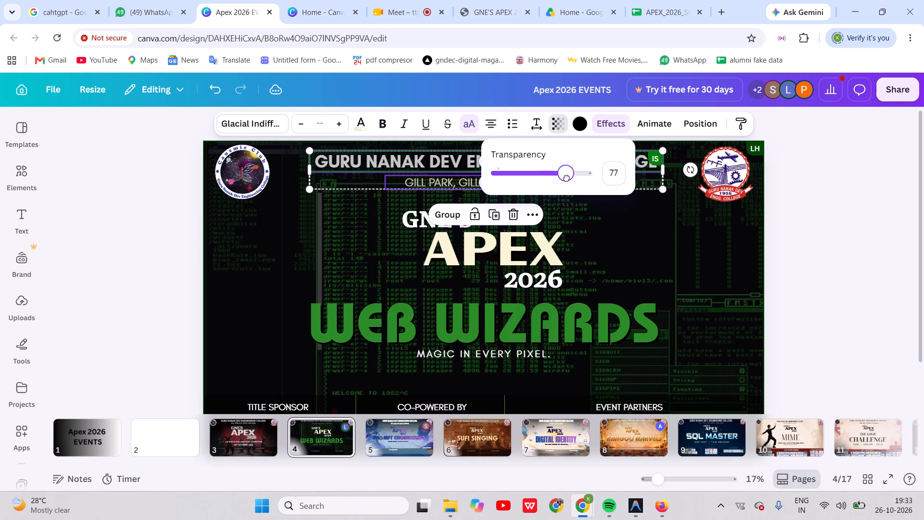
{"action": "left_click_drag", "start_coordinate": [566, 178], "coordinate": [567, 178]}
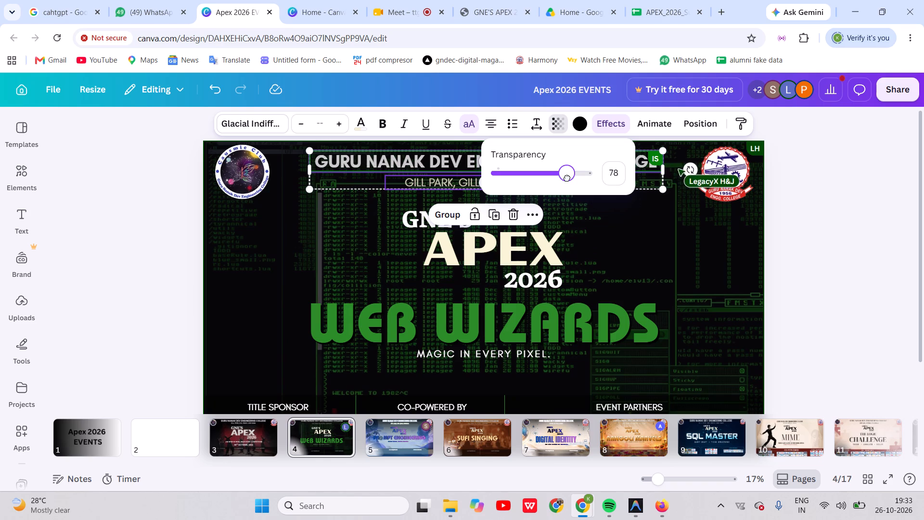
{"action": "left_click_drag", "start_coordinate": [567, 178], "coordinate": [572, 180]}
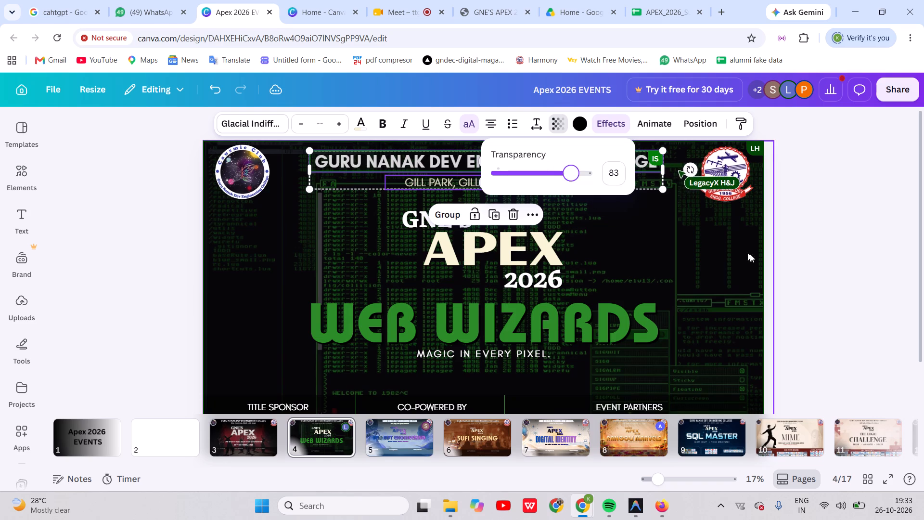
{"action": "left_click", "coordinate": [759, 256]}
{"action": "left_click", "coordinate": [860, 250]}
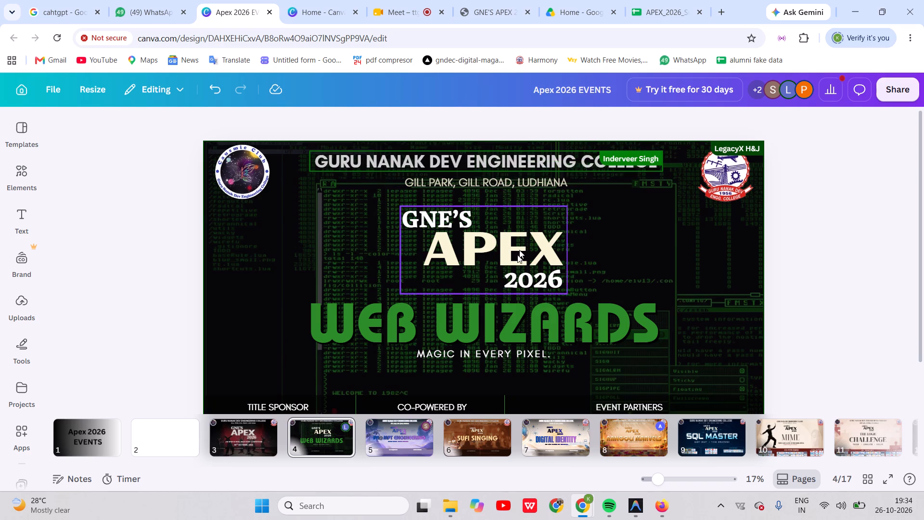
Ungroup the college header on the Prompt Engineering slide.
{"action": "left_click", "coordinate": [400, 442]}
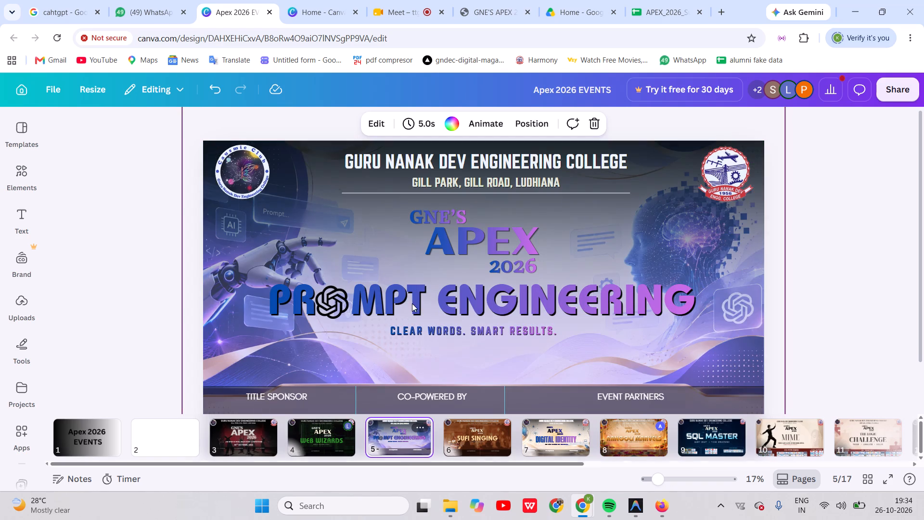
{"action": "left_click", "coordinate": [446, 163]}
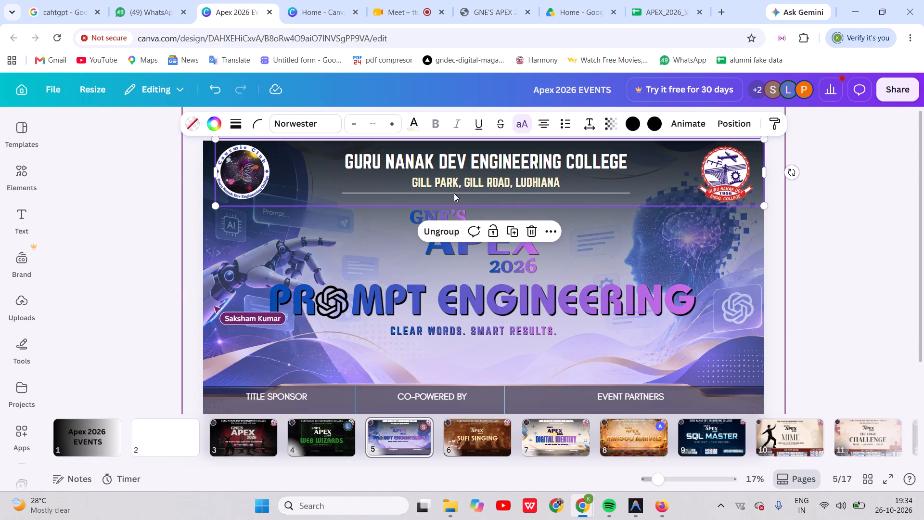
{"action": "left_click", "coordinate": [441, 230]}
{"action": "left_click", "coordinate": [461, 161]}
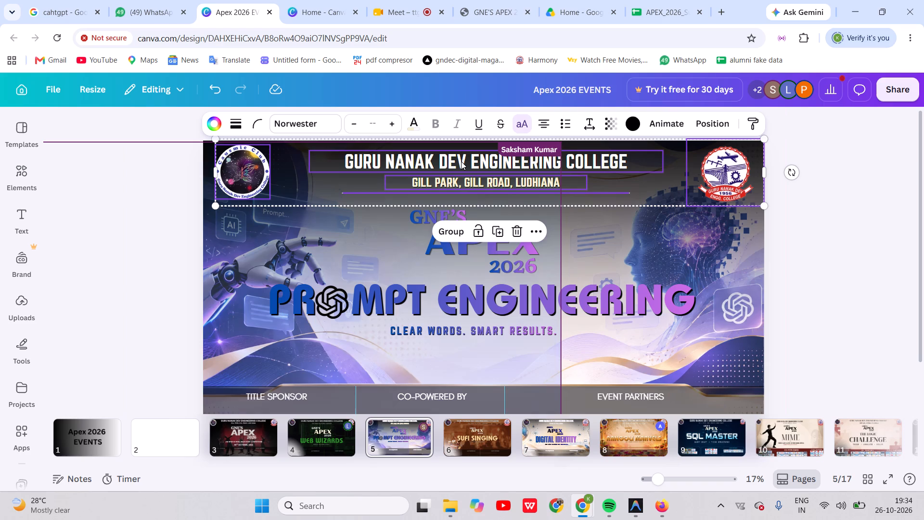
{"action": "left_click", "coordinate": [539, 159]}
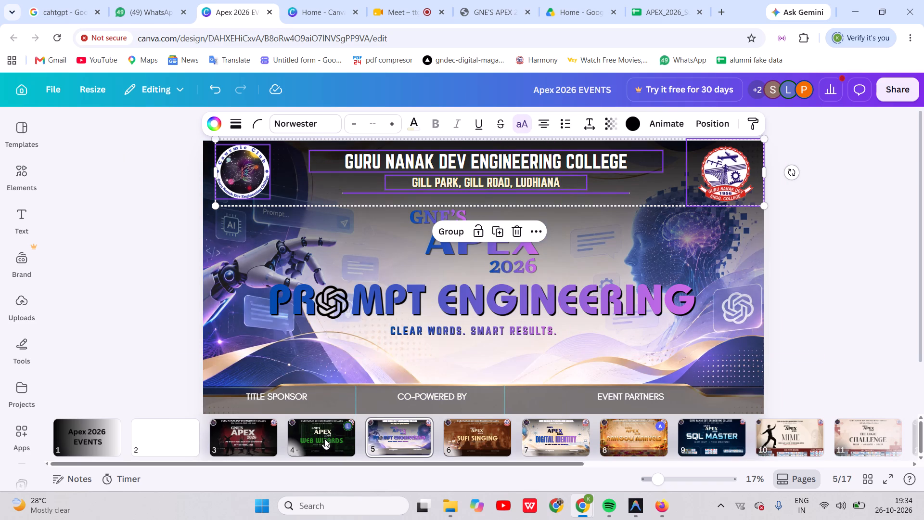
{"action": "left_click", "coordinate": [823, 296]}
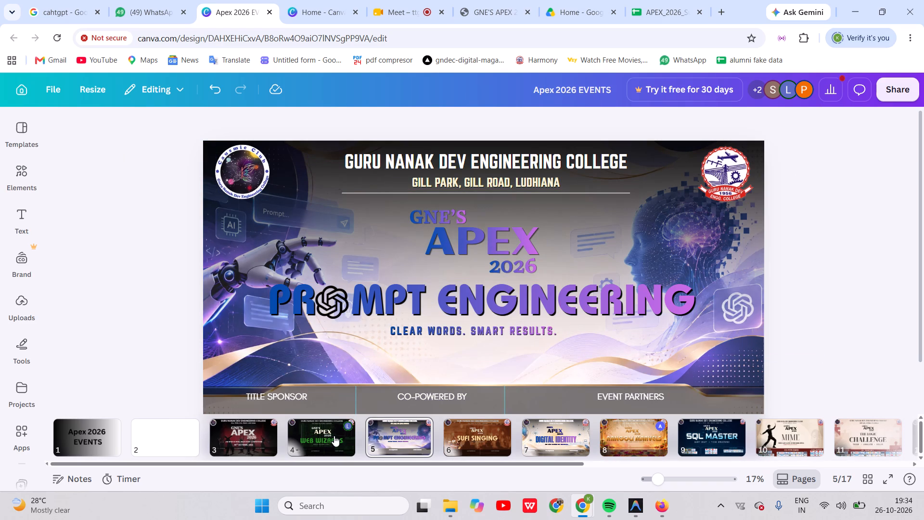
Compare the header text of the Web Wizards and Prompt Engineering slides, ending on Web Wizards.
{"action": "left_click", "coordinate": [334, 436]}
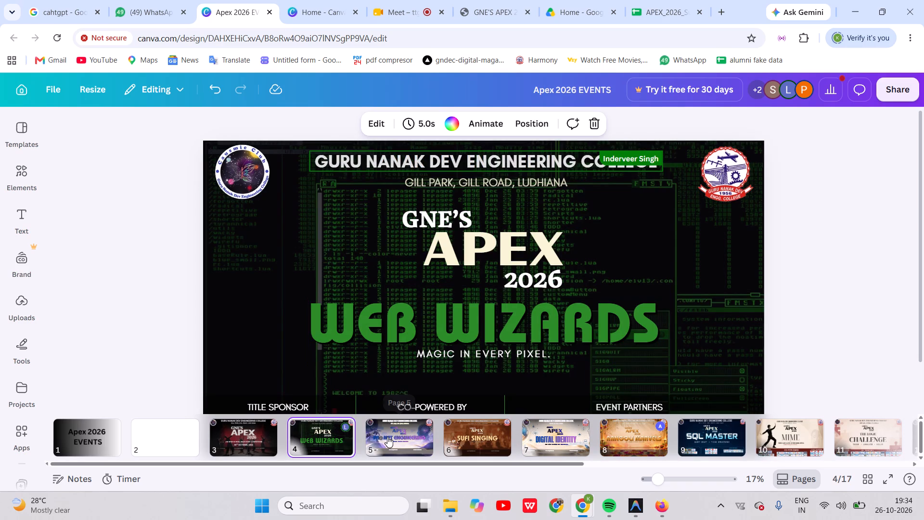
{"action": "left_click", "coordinate": [387, 437]}
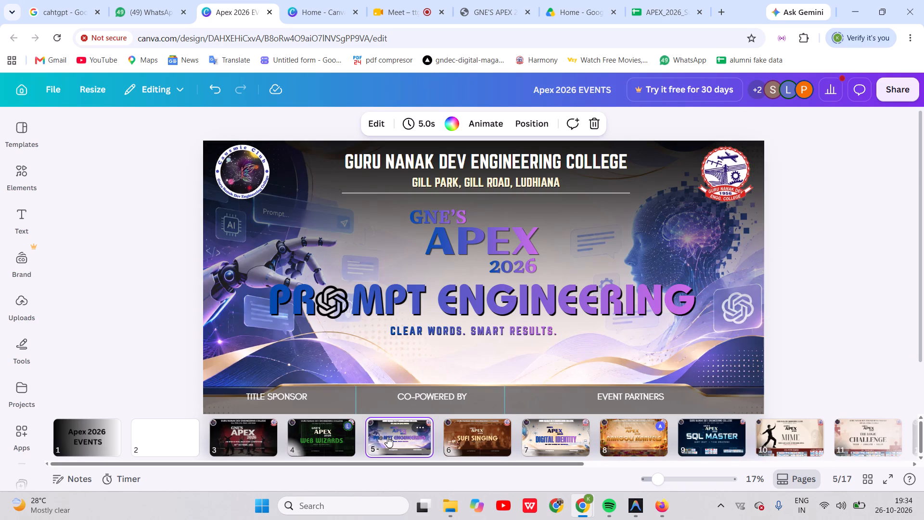
{"action": "left_click", "coordinate": [320, 440]}
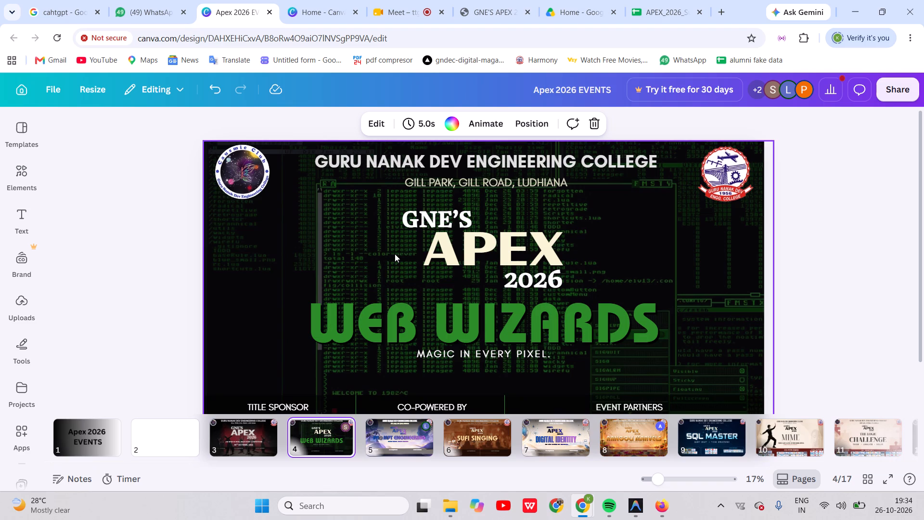
{"action": "left_click", "coordinate": [422, 433]}
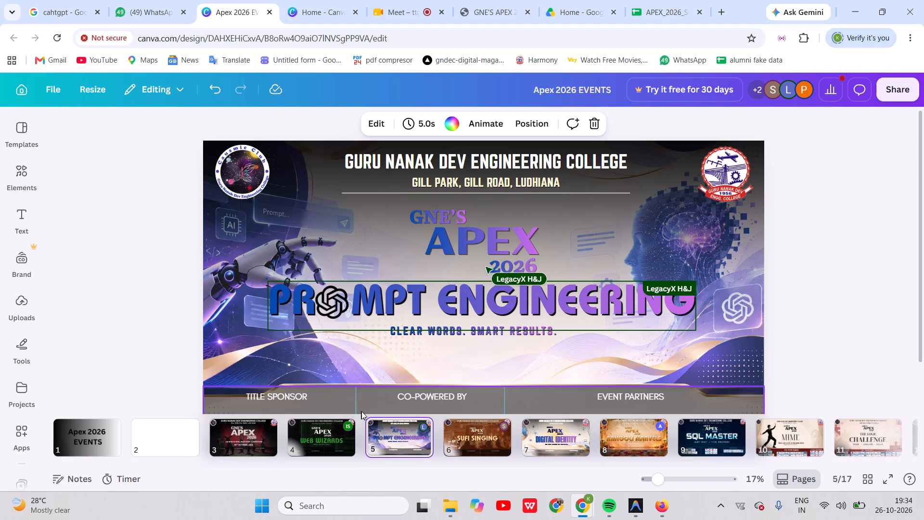
{"action": "left_click", "coordinate": [334, 434]}
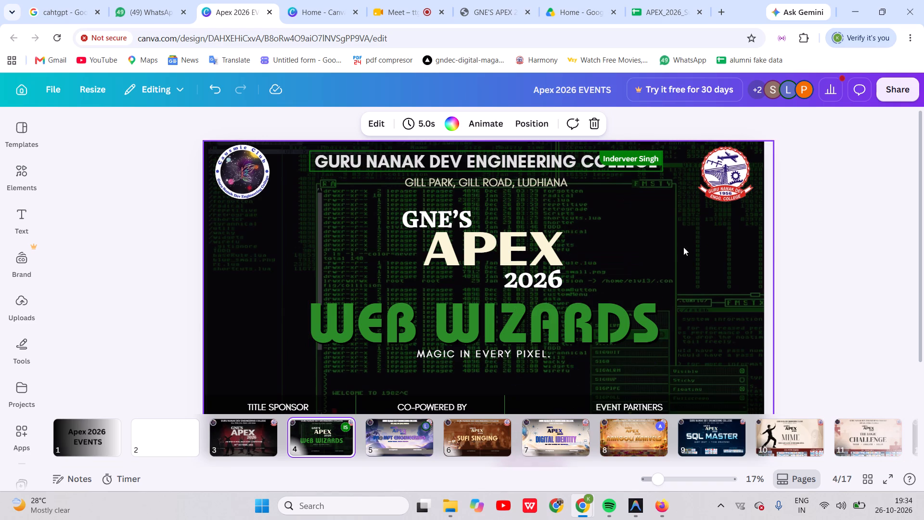
Present the Web Wizards slide in full screen to check its header text, and return to the editor.
{"action": "left_click", "coordinate": [908, 94]}
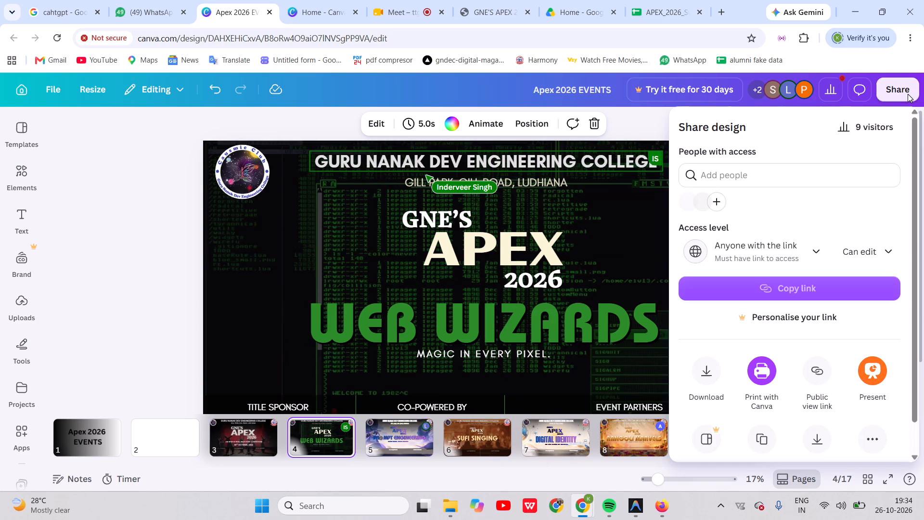
{"action": "left_click", "coordinate": [873, 378]}
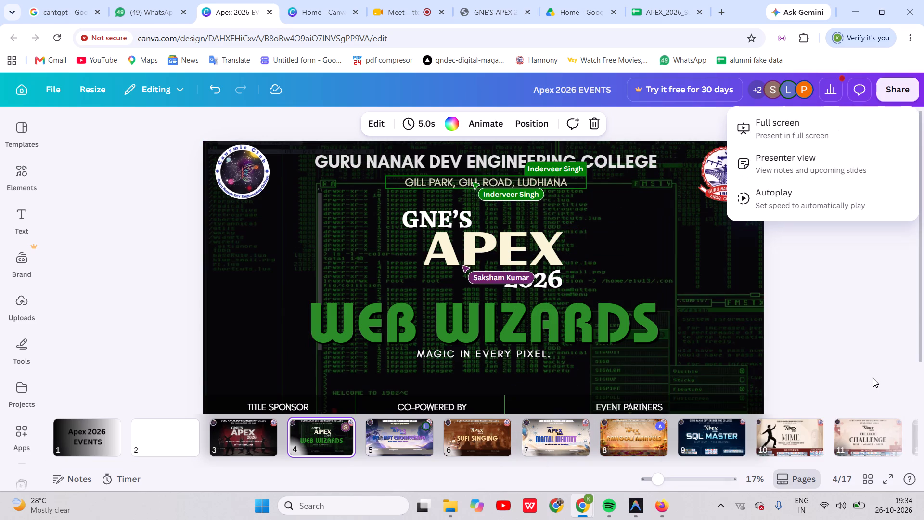
{"action": "left_click", "coordinate": [780, 122]}
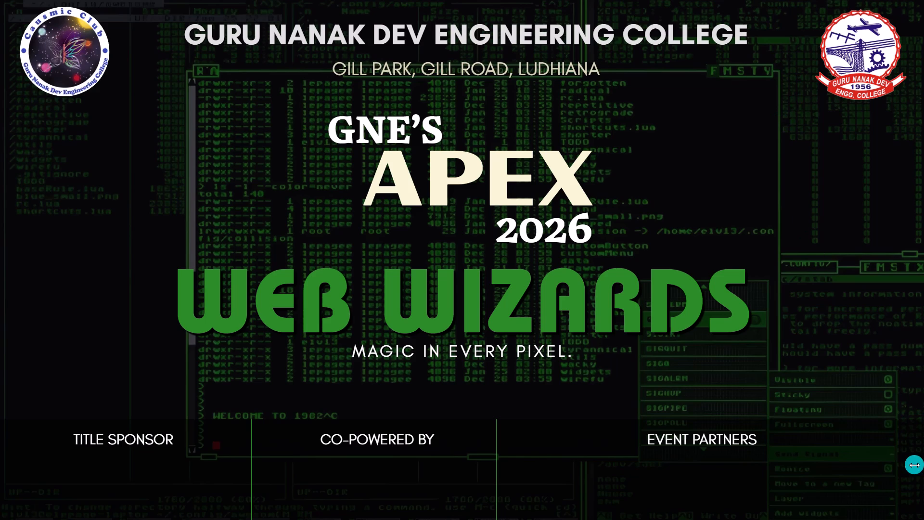
{"action": "left_click", "coordinate": [892, 503]}
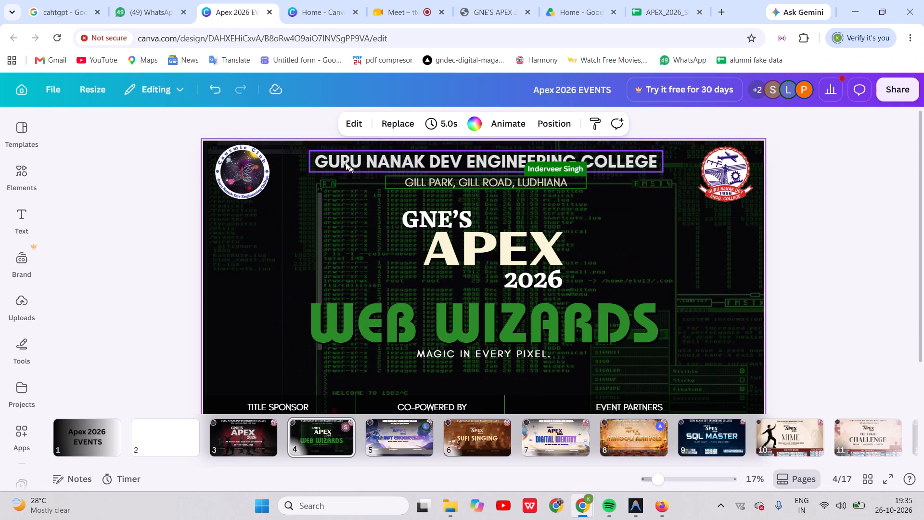
Check the font of the address line on the Web Wizards slide and show the available Glacial Indifference styles.
{"action": "left_click", "coordinate": [407, 187]}
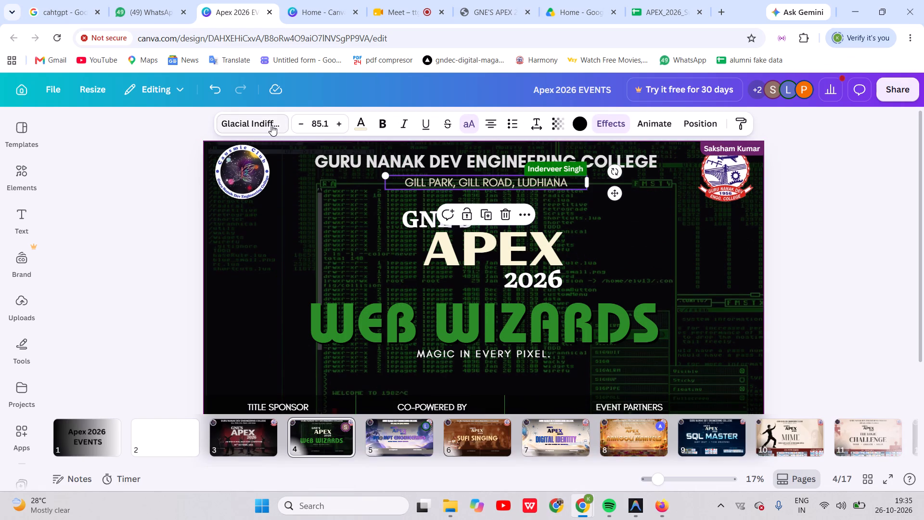
{"action": "left_click", "coordinate": [270, 125]}
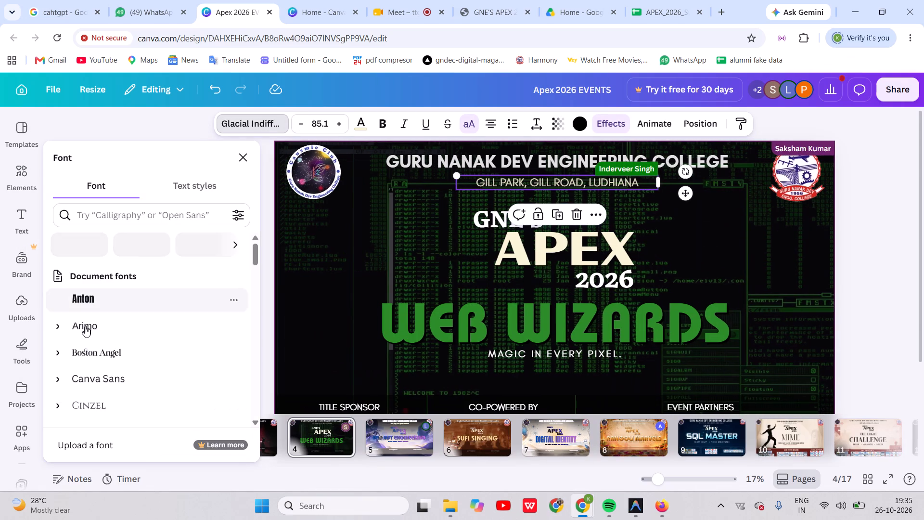
{"action": "scroll", "coordinate": [84, 328], "scroll_direction": "down", "scroll_amount": 1}
{"action": "scroll", "coordinate": [159, 338], "scroll_direction": "up", "scroll_amount": 4}
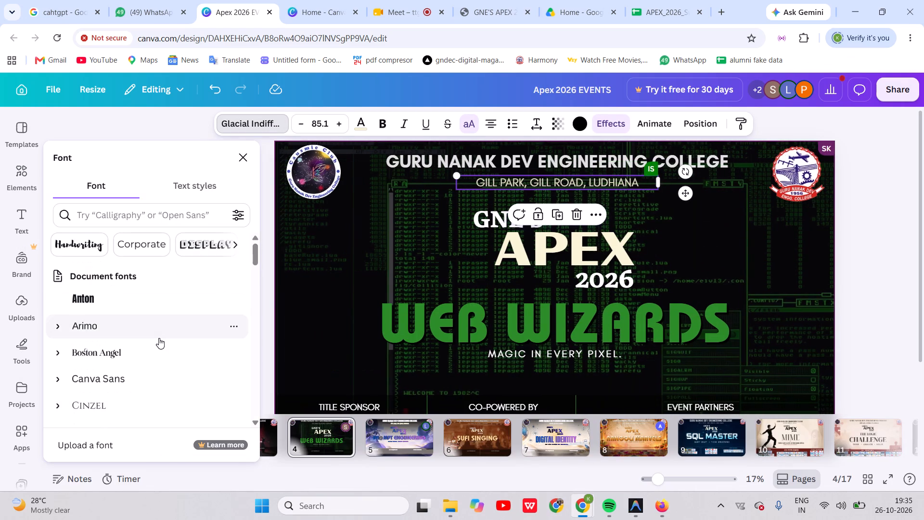
{"action": "scroll", "coordinate": [94, 320], "scroll_direction": "down", "scroll_amount": 3}
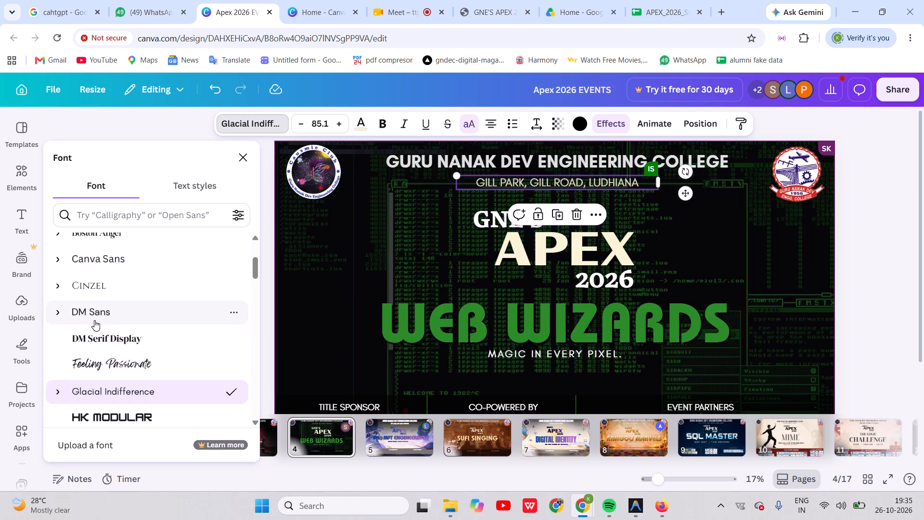
{"action": "scroll", "coordinate": [94, 320], "scroll_direction": "down", "scroll_amount": 1}
{"action": "left_click", "coordinate": [57, 370]}
{"action": "scroll", "coordinate": [116, 410], "scroll_direction": "down", "scroll_amount": 1}
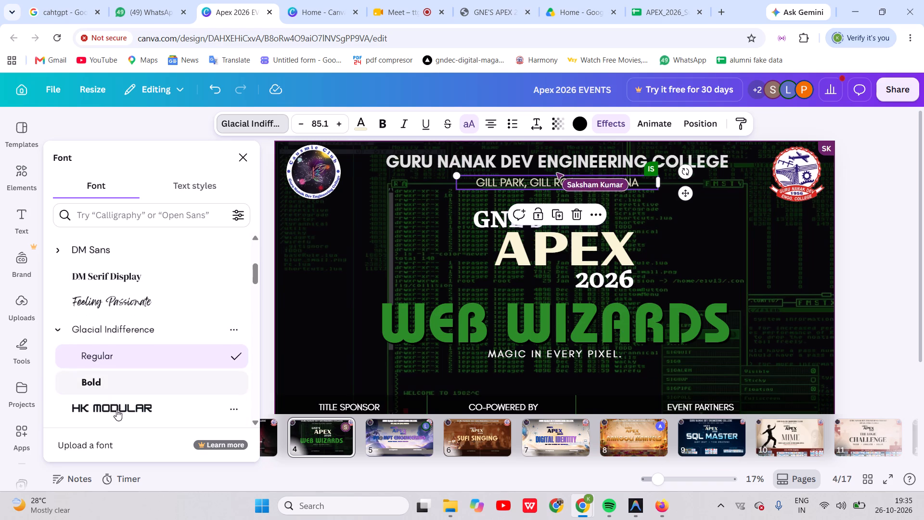
{"action": "scroll", "coordinate": [116, 410], "scroll_direction": "down", "scroll_amount": 1}
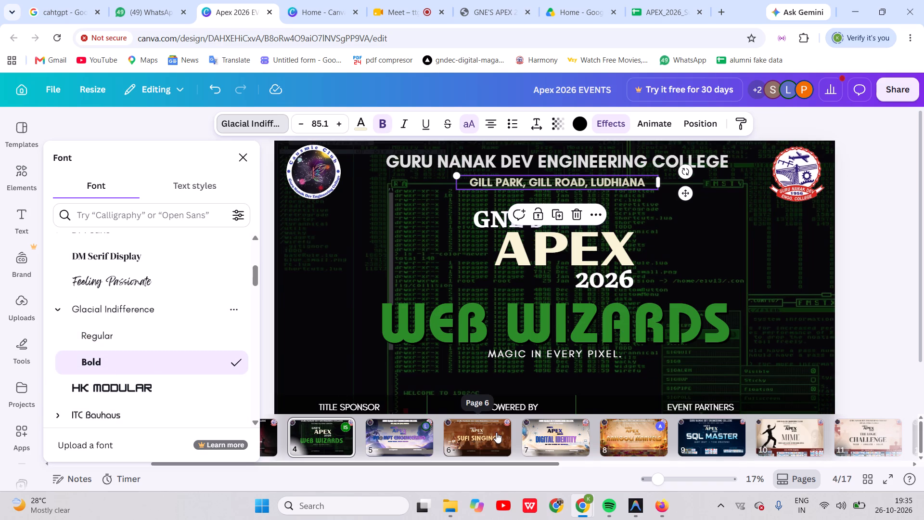
Check which font the address line on the Prompt Engineering slide uses in the document fonts.
{"action": "left_click", "coordinate": [421, 434]}
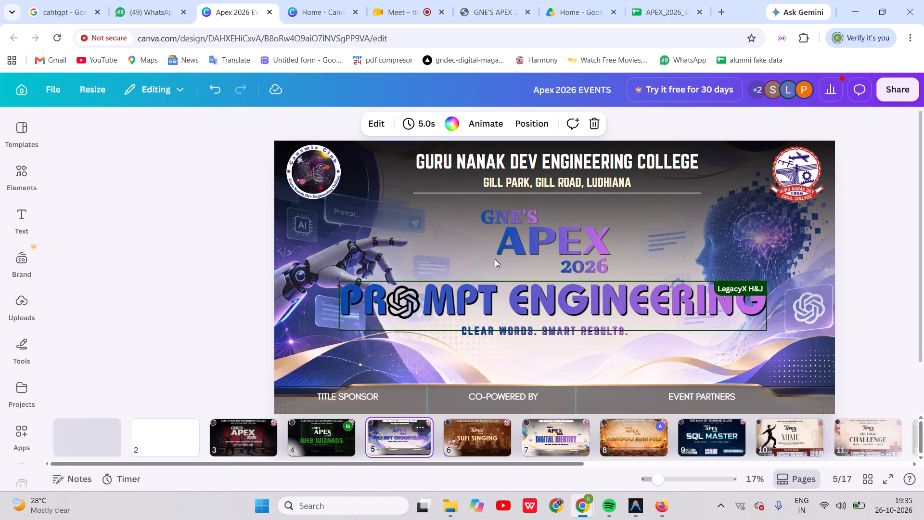
{"action": "left_click", "coordinate": [502, 188]}
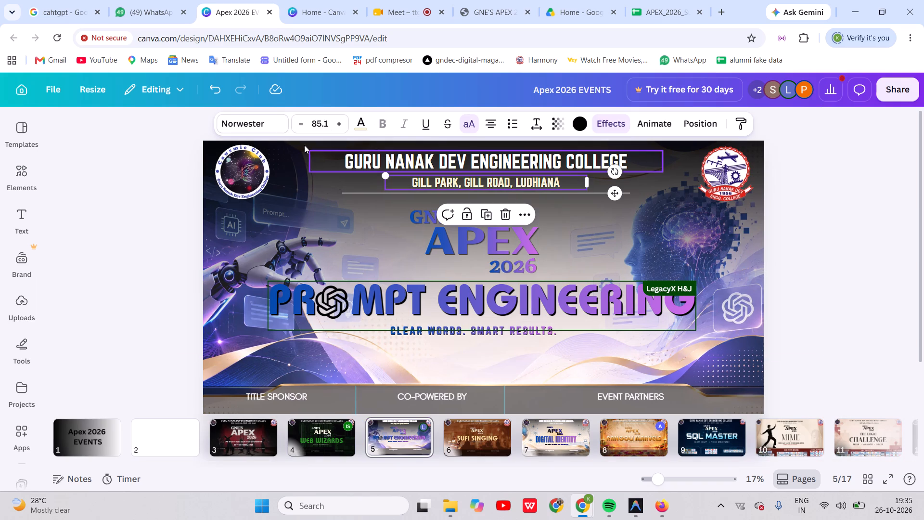
{"action": "left_click", "coordinate": [275, 126]}
{"action": "scroll", "coordinate": [98, 317], "scroll_direction": "down", "scroll_amount": 1}
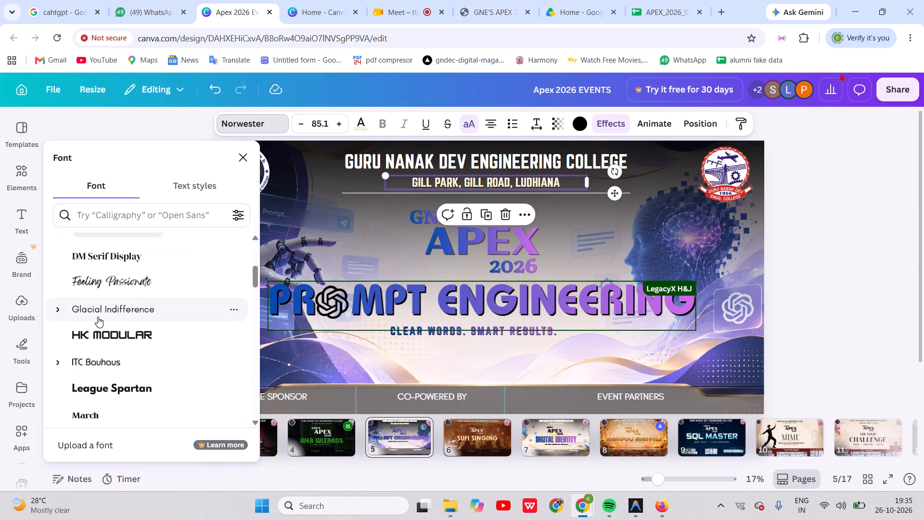
{"action": "scroll", "coordinate": [98, 317], "scroll_direction": "down", "scroll_amount": 2}
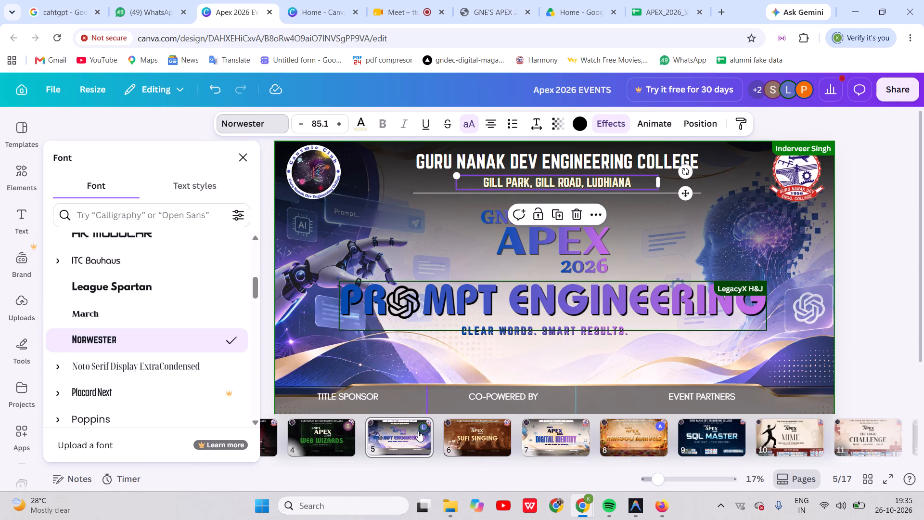
Return to the Web Wizards slide and examine its whole layout from header to sponsor panels.
{"action": "left_click", "coordinate": [324, 435]}
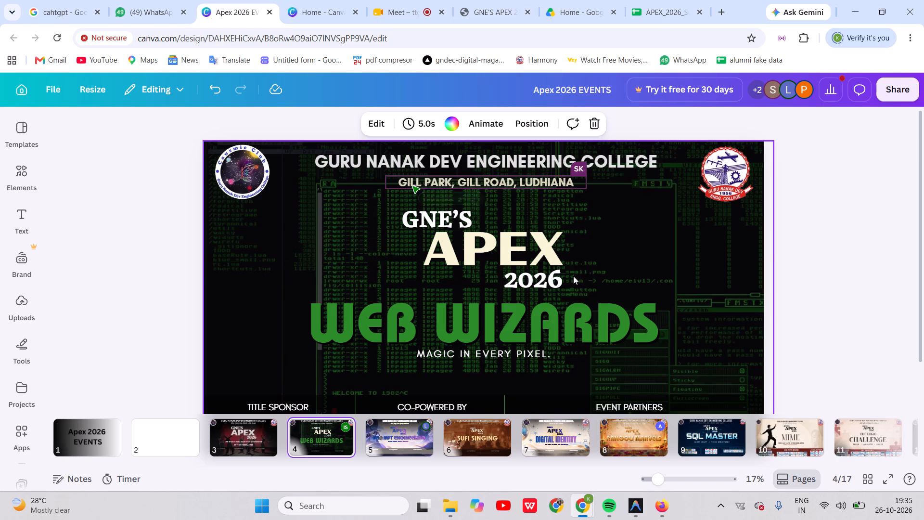
{"action": "scroll", "coordinate": [844, 311], "scroll_direction": "down", "scroll_amount": 1}
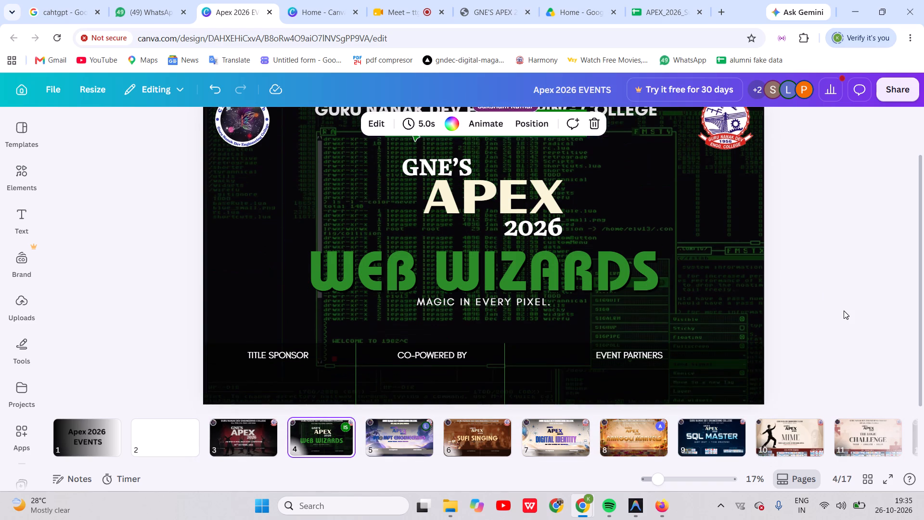
{"action": "scroll", "coordinate": [844, 311], "scroll_direction": "down", "scroll_amount": 1}
{"action": "scroll", "coordinate": [844, 311], "scroll_direction": "up", "scroll_amount": 1}
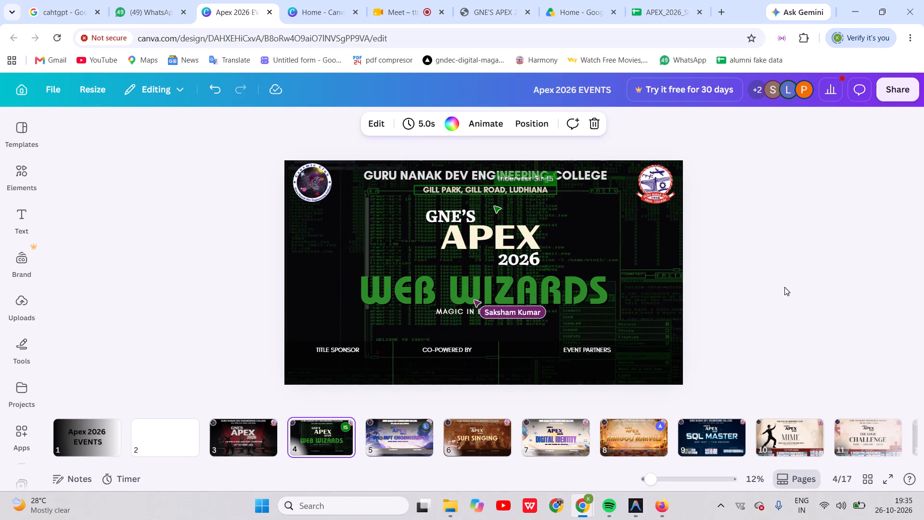
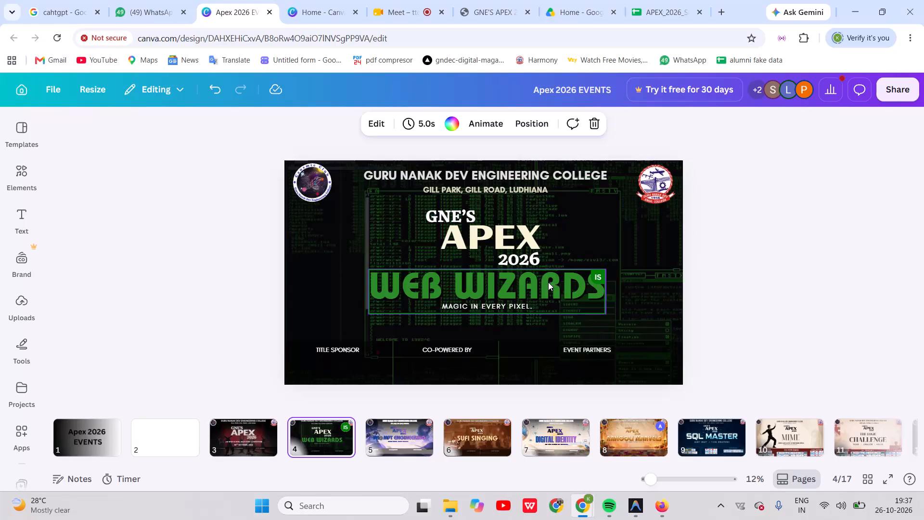
Shift the black overlay on the Web Wizards slide aside to compare the background, and re-centre it over the slide.
{"action": "left_click", "coordinate": [609, 249]}
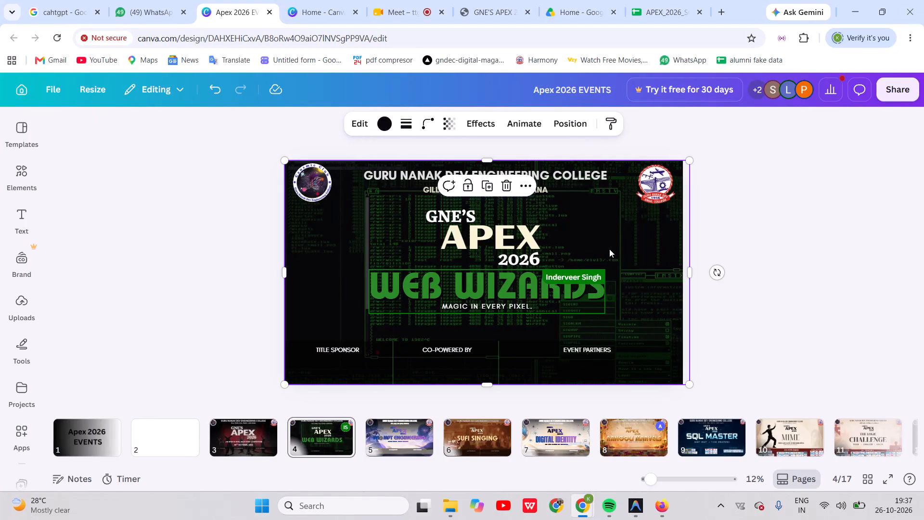
{"action": "left_click_drag", "start_coordinate": [609, 249], "coordinate": [448, 349]}
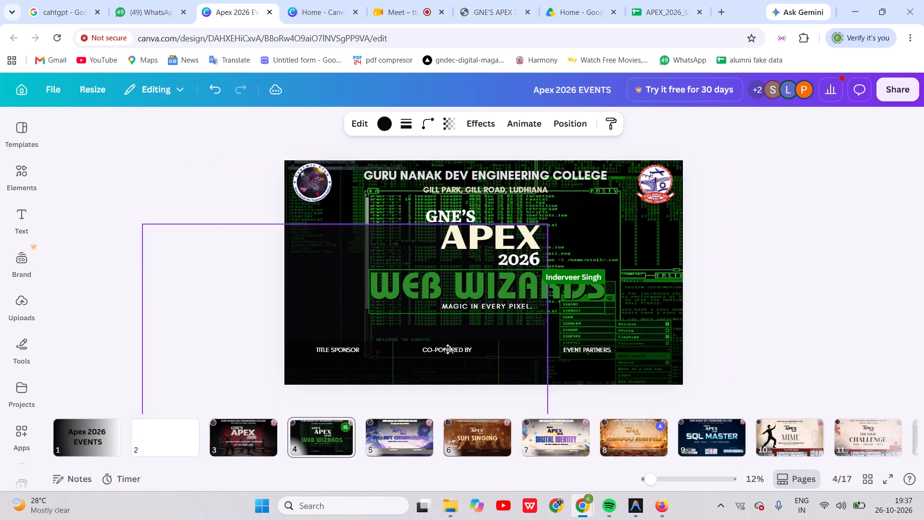
{"action": "left_click_drag", "start_coordinate": [448, 349], "coordinate": [627, 264]}
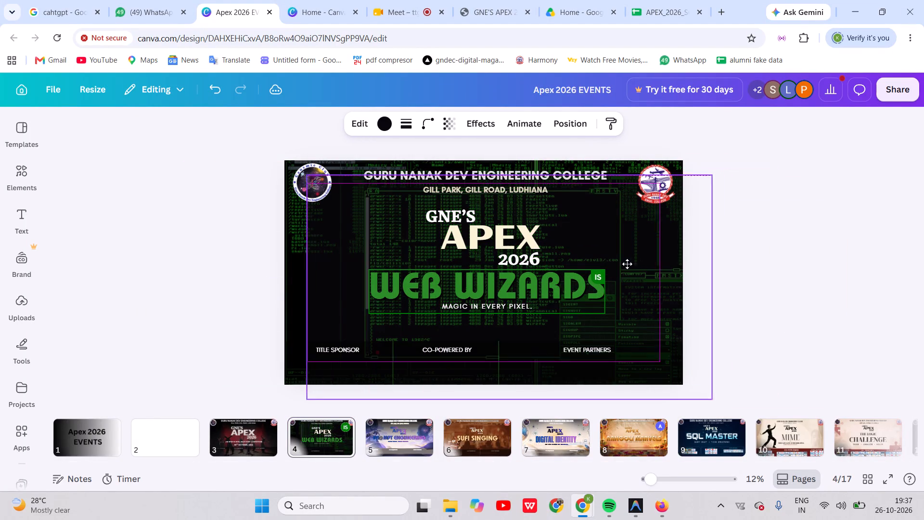
{"action": "left_click_drag", "start_coordinate": [627, 264], "coordinate": [605, 248]}
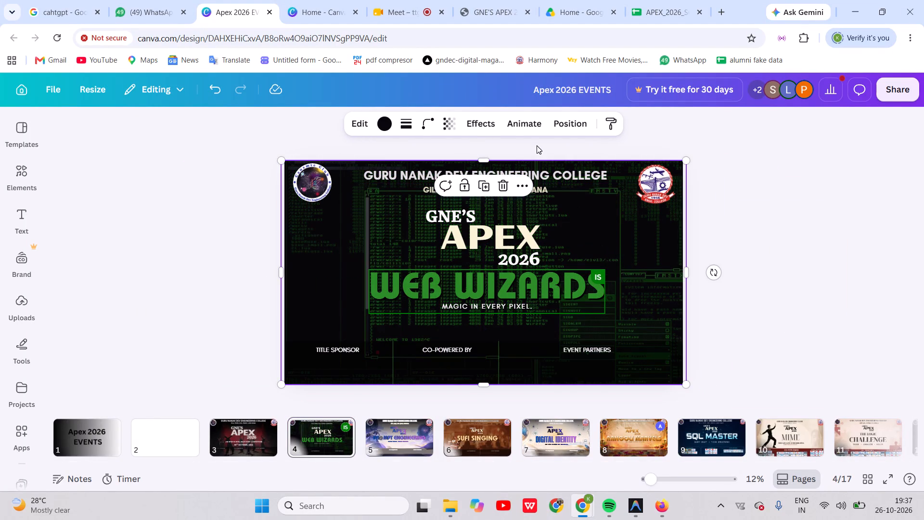
Set the transparency of the Web Wizards slide's black overlay to 54 after trying stronger and weaker values.
{"action": "left_click", "coordinate": [451, 126]}
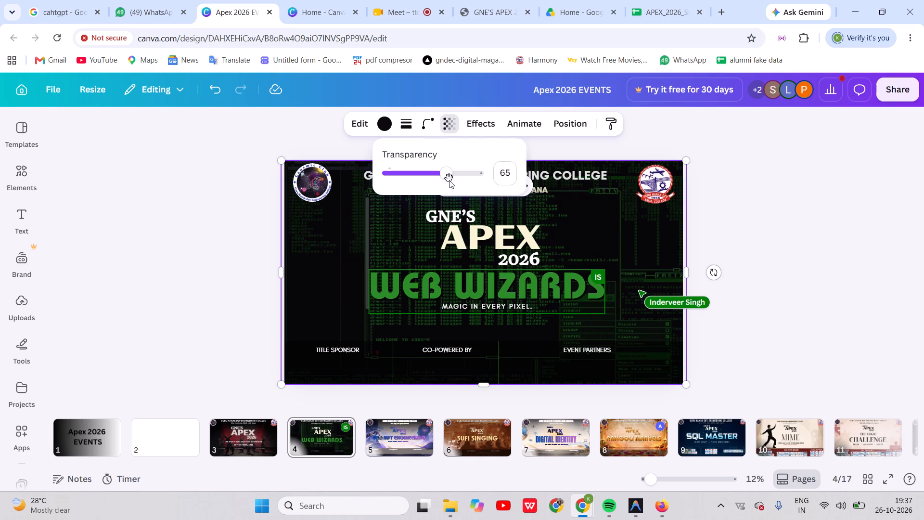
{"action": "left_click_drag", "start_coordinate": [446, 176], "coordinate": [459, 178]}
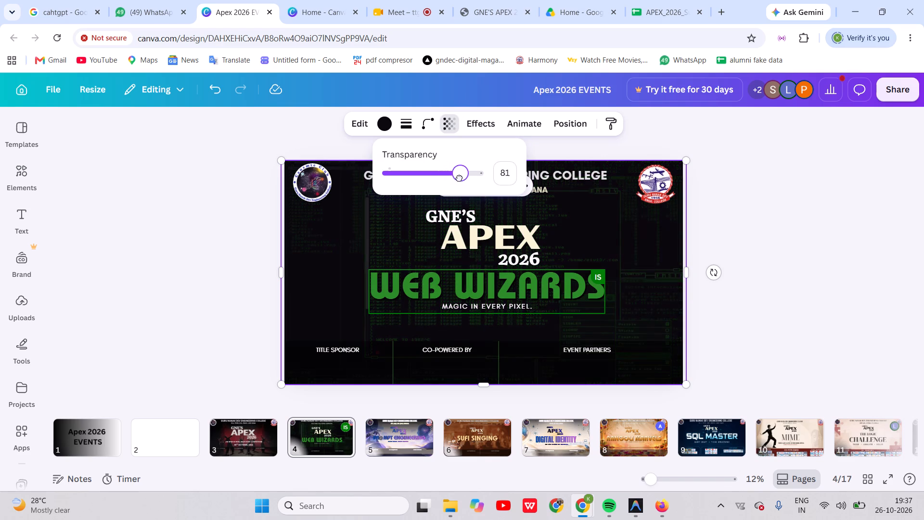
{"action": "left_click_drag", "start_coordinate": [459, 178], "coordinate": [420, 182]}
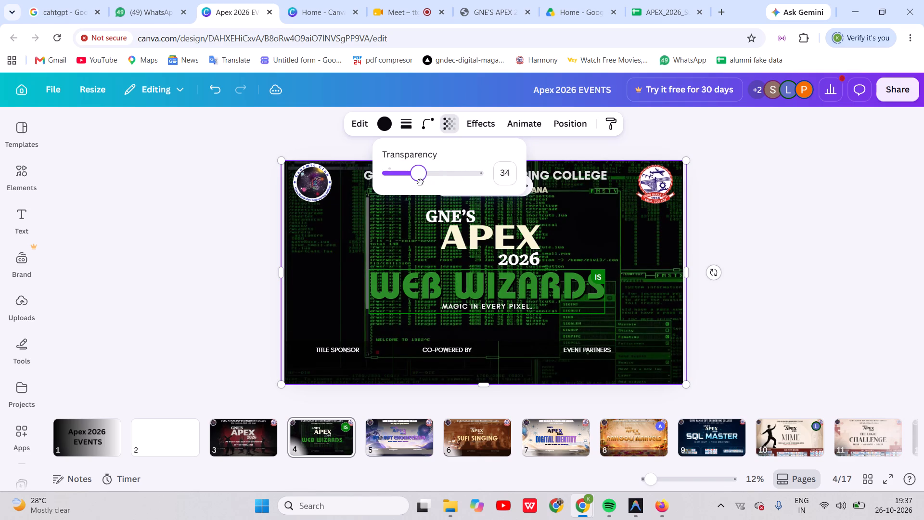
{"action": "left_click_drag", "start_coordinate": [420, 182], "coordinate": [436, 182]}
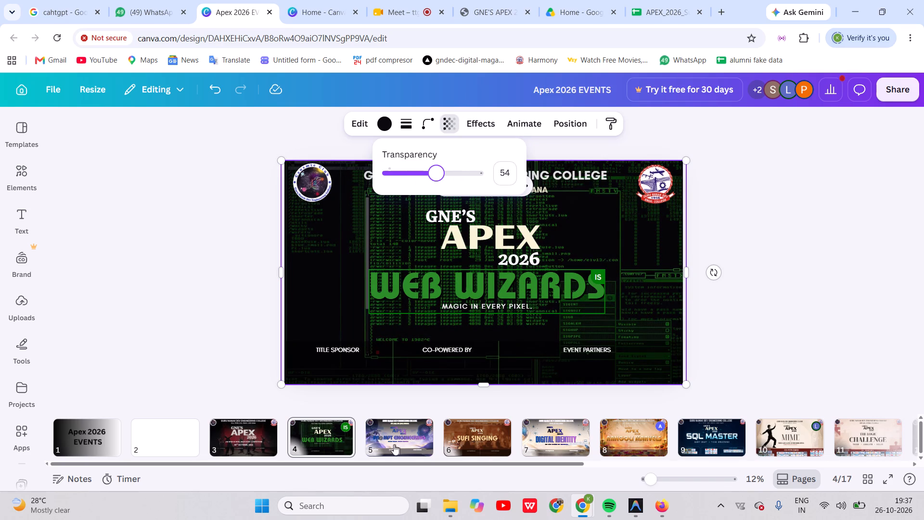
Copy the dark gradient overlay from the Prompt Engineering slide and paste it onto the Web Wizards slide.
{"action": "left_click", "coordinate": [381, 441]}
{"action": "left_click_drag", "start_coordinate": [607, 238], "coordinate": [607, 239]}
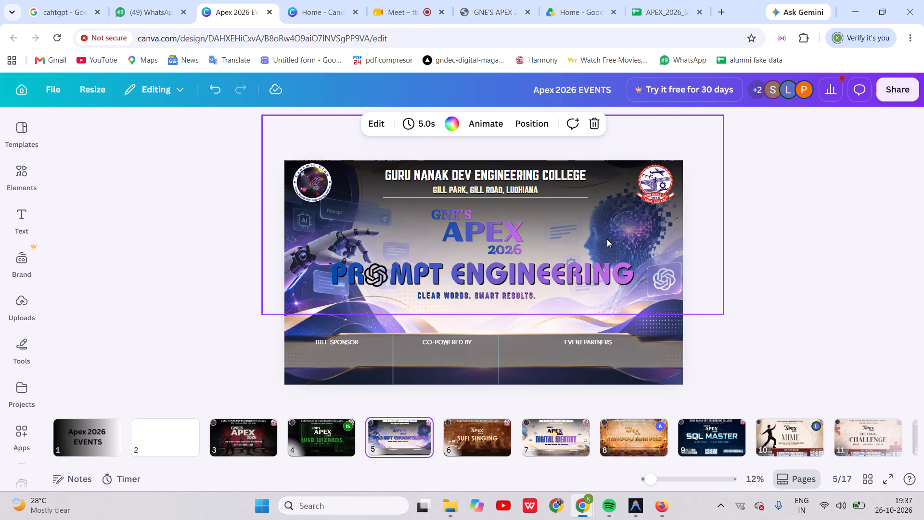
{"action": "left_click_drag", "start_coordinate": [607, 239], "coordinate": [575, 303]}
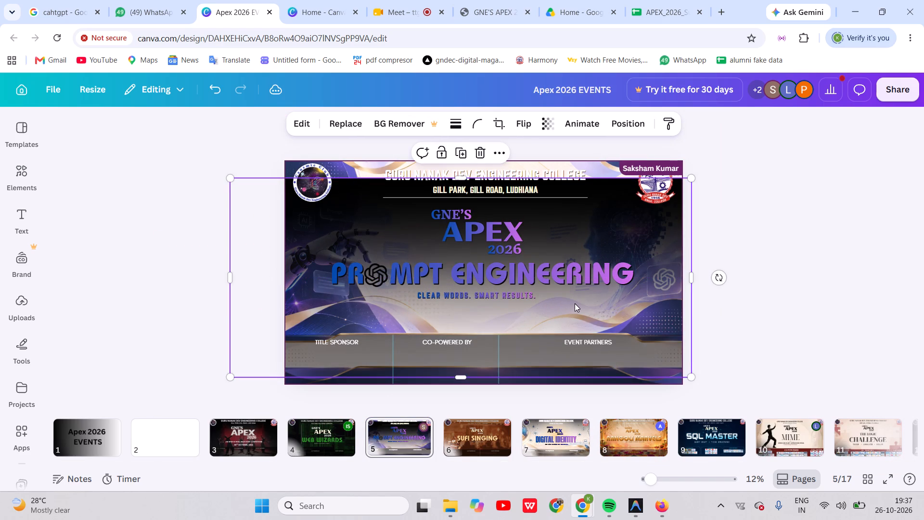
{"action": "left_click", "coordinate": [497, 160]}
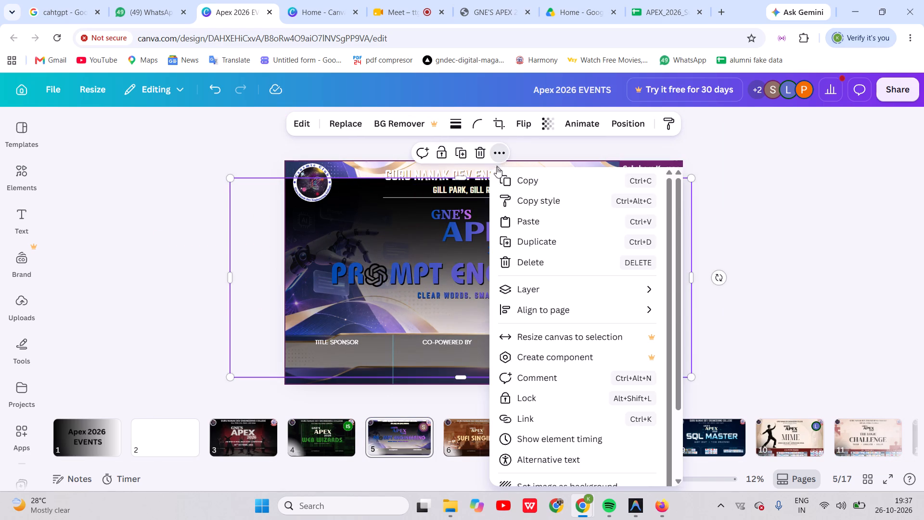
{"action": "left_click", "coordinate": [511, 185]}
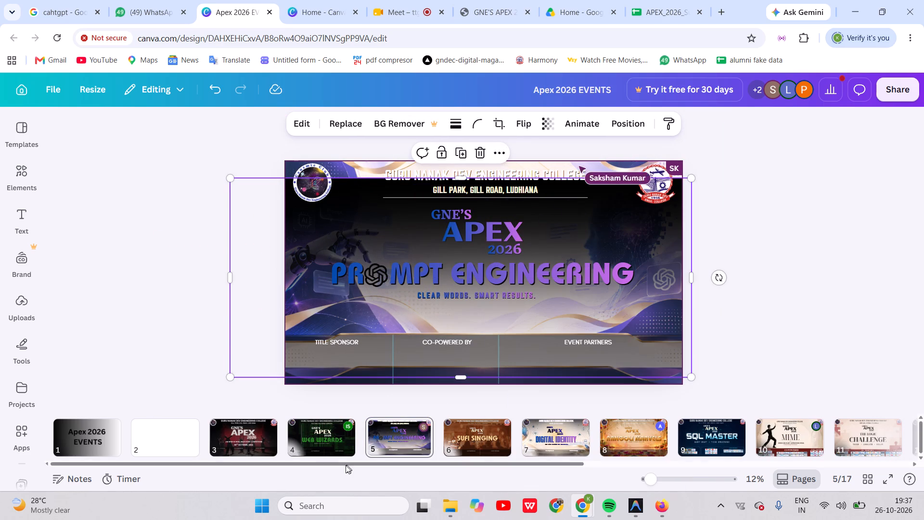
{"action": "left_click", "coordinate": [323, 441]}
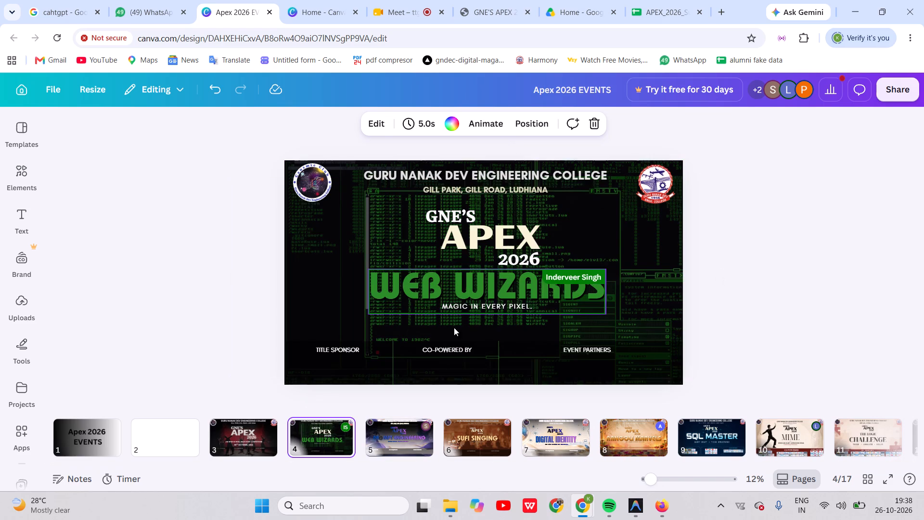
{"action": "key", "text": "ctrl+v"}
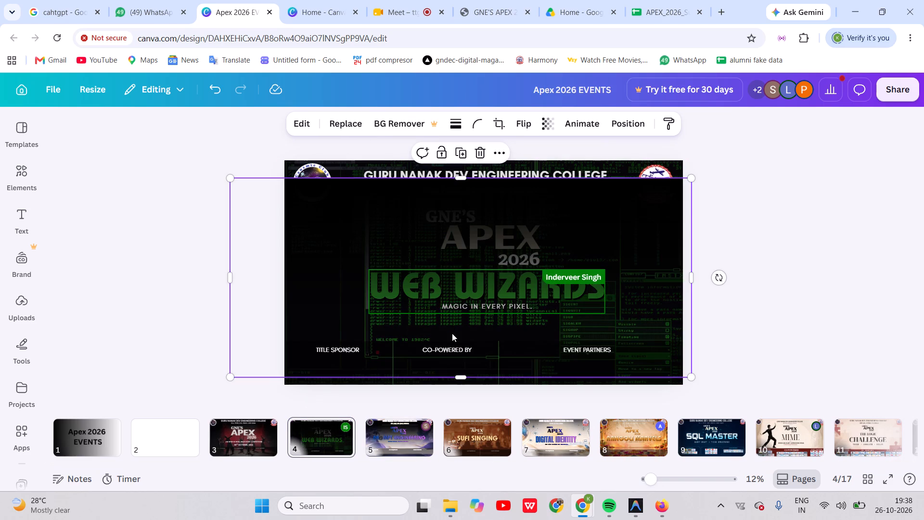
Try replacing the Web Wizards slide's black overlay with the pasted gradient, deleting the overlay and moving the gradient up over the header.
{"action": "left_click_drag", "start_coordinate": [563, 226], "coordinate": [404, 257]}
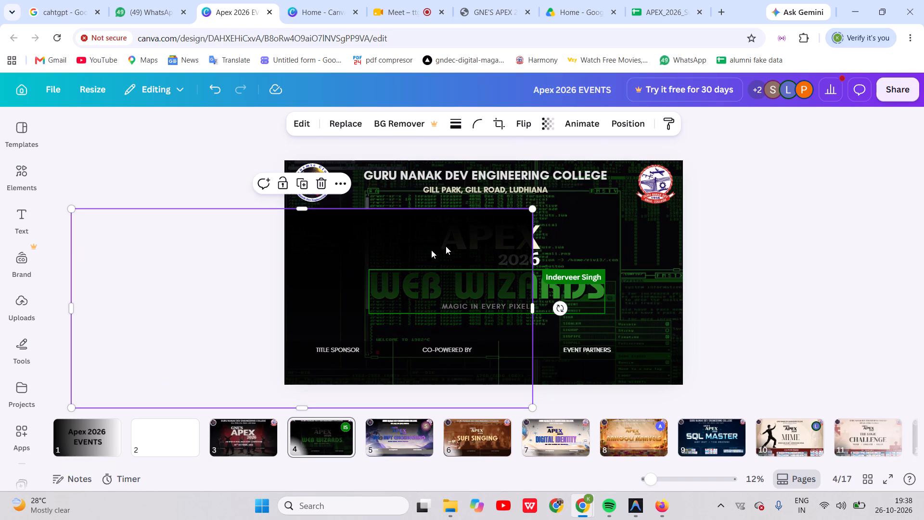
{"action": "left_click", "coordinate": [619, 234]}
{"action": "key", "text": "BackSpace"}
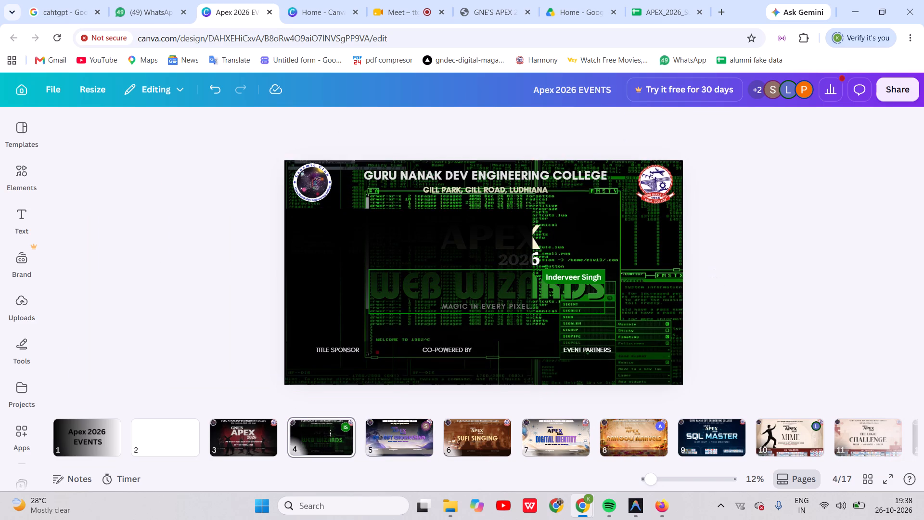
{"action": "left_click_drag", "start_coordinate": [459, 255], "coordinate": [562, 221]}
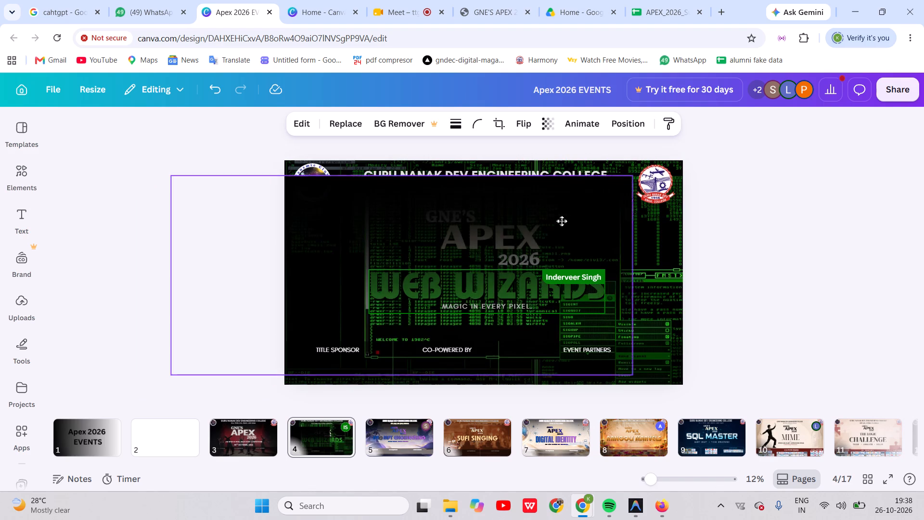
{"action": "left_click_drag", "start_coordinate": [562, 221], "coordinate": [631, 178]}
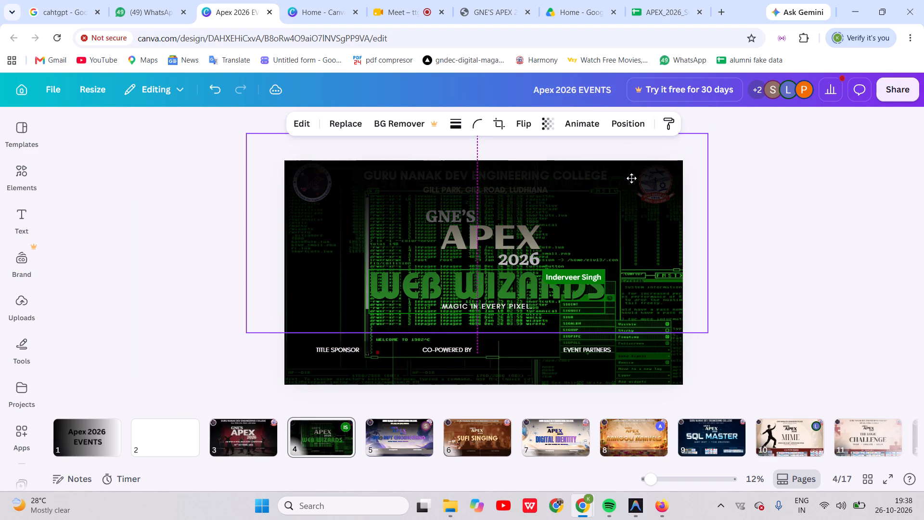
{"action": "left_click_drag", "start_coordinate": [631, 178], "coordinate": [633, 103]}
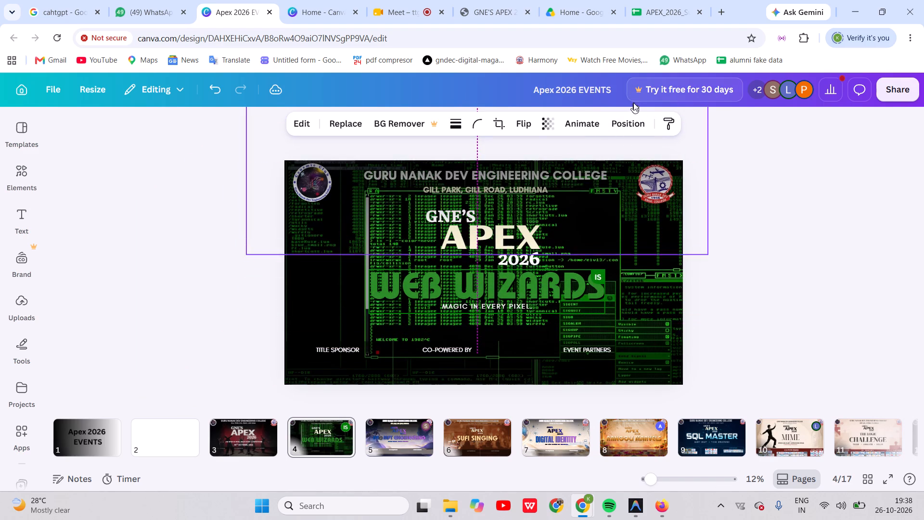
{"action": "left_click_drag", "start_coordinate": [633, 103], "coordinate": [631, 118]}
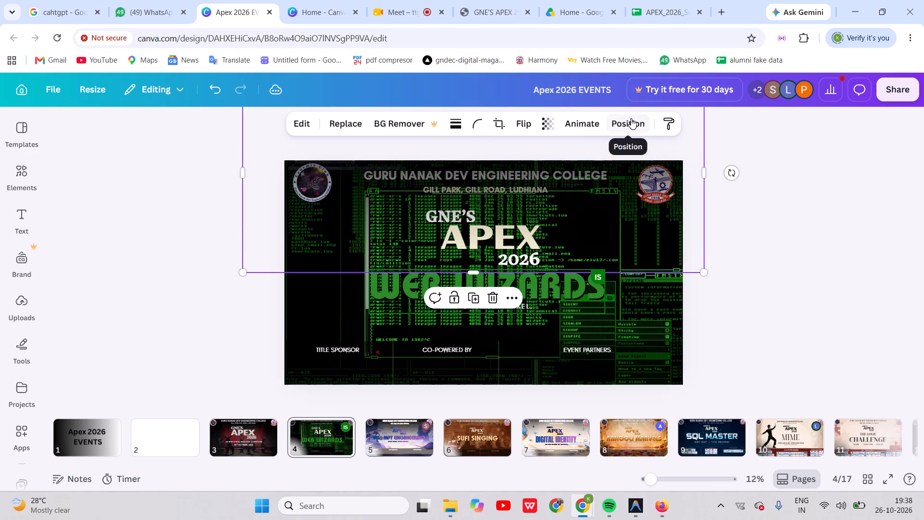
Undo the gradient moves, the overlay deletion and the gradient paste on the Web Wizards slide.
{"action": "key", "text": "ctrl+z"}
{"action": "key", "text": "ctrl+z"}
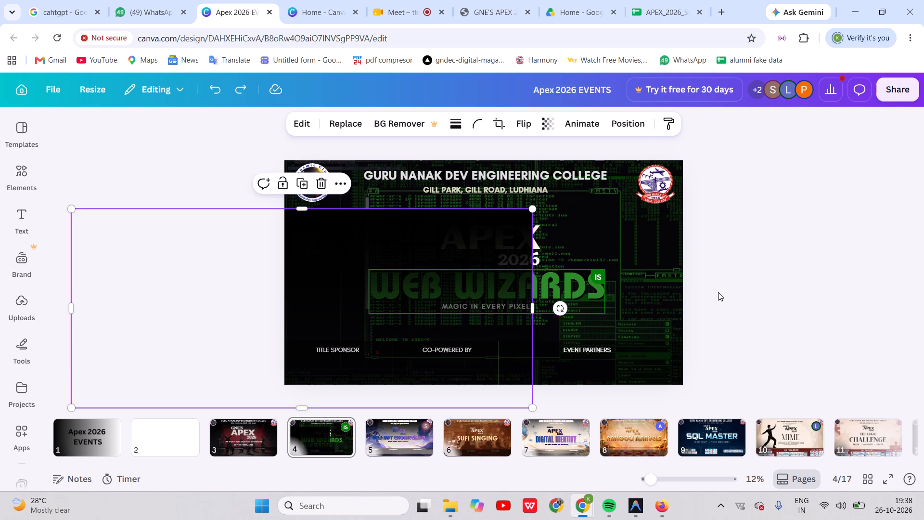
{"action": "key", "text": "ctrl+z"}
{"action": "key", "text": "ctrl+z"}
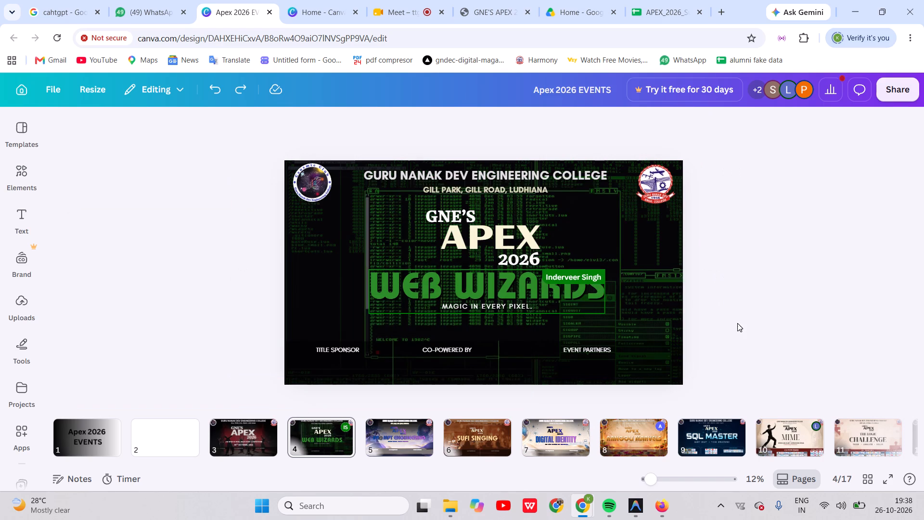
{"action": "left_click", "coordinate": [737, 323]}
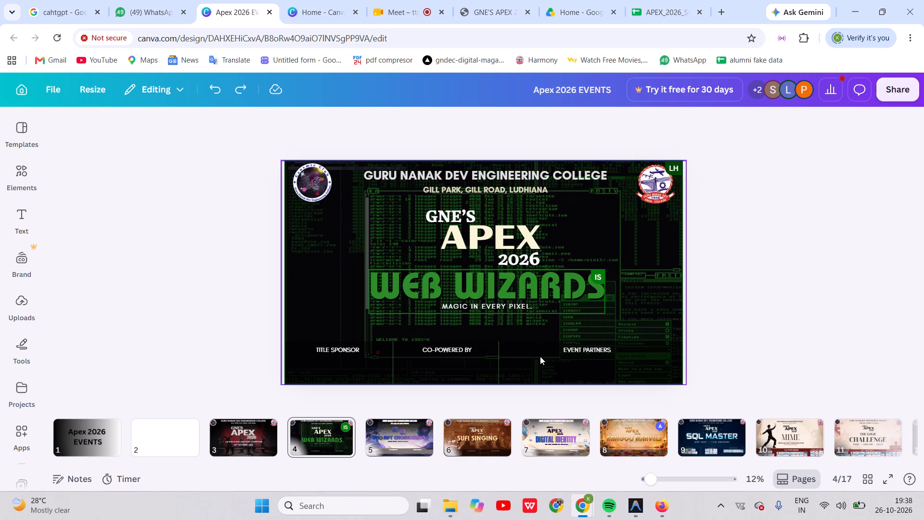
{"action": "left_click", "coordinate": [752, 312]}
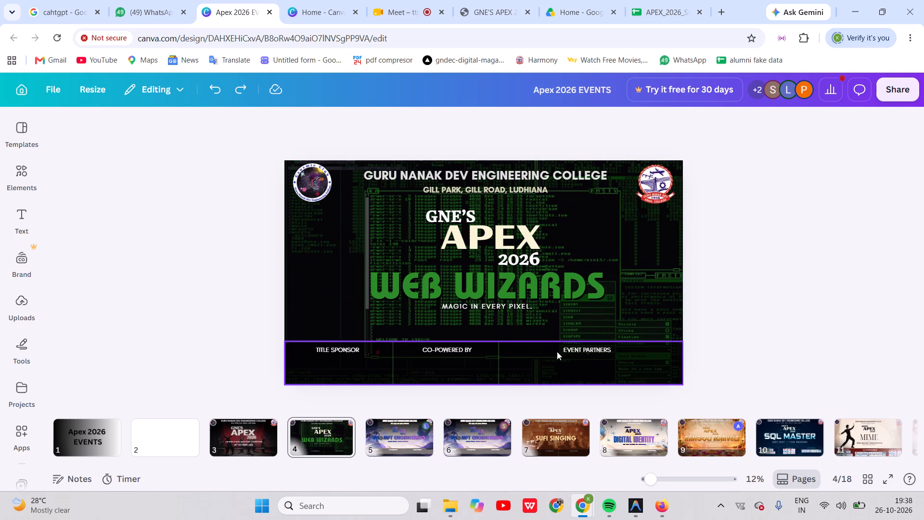
Duplicate the Web Wizards page.
{"action": "left_click", "coordinate": [324, 440]}
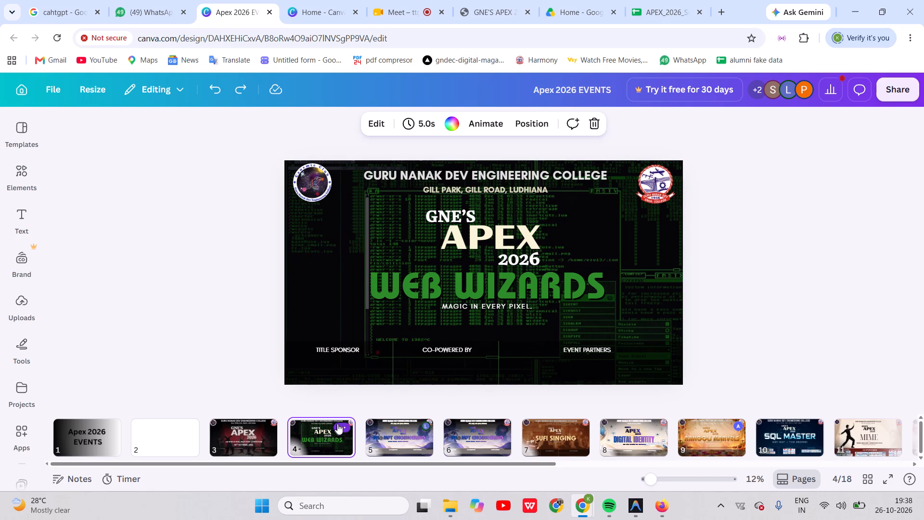
{"action": "left_click", "coordinate": [337, 424]}
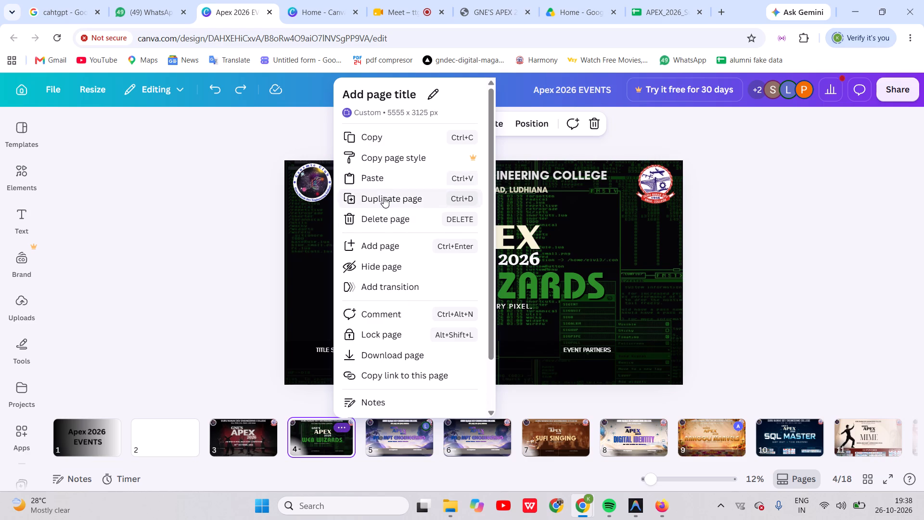
{"action": "left_click", "coordinate": [384, 197]}
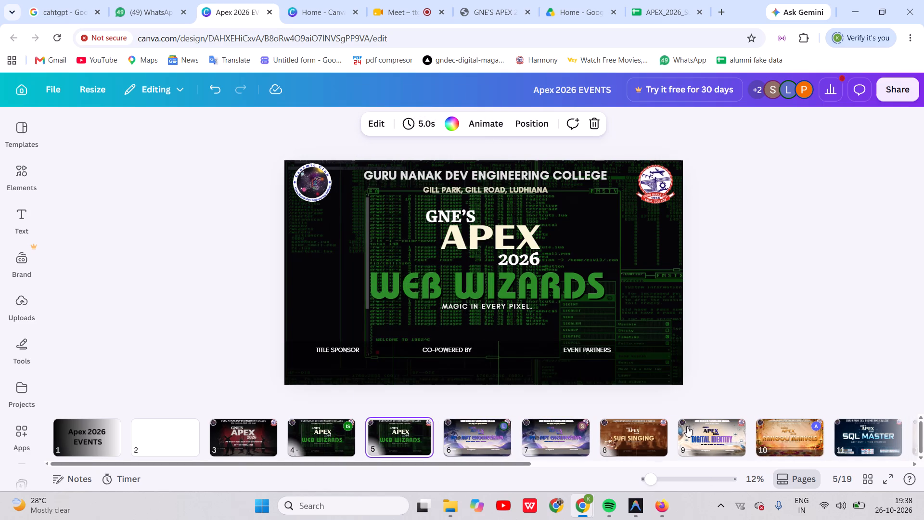
Compare the duplicated Web Wizards page with the two Prompt Engineering pages, 6 and 7.
{"action": "left_click", "coordinate": [401, 432]}
{"action": "left_click", "coordinate": [467, 431]}
{"action": "left_click", "coordinate": [547, 444]}
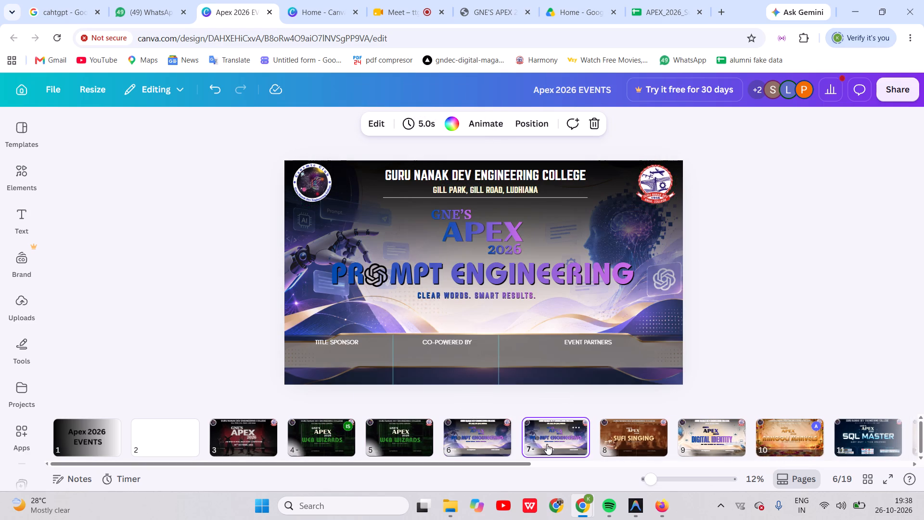
{"action": "left_click", "coordinate": [465, 442]}
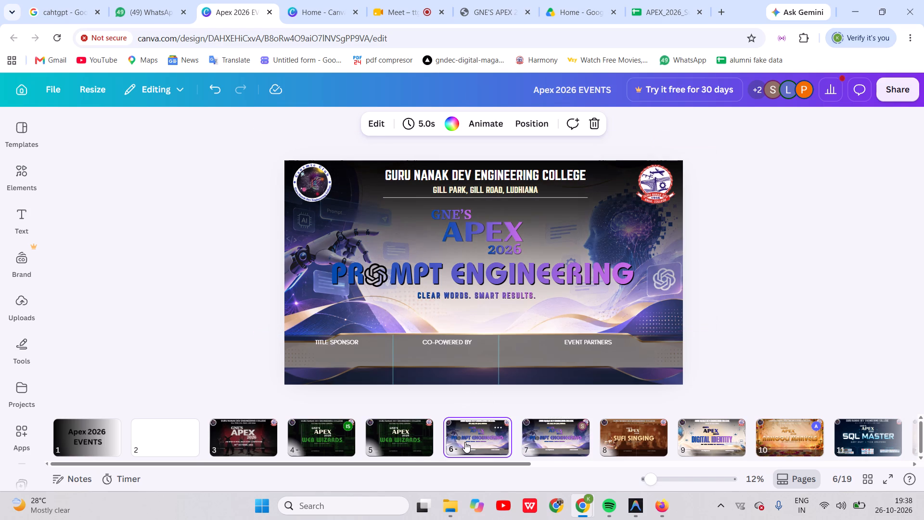
{"action": "left_click", "coordinate": [549, 447]}
{"action": "left_click", "coordinate": [466, 440]}
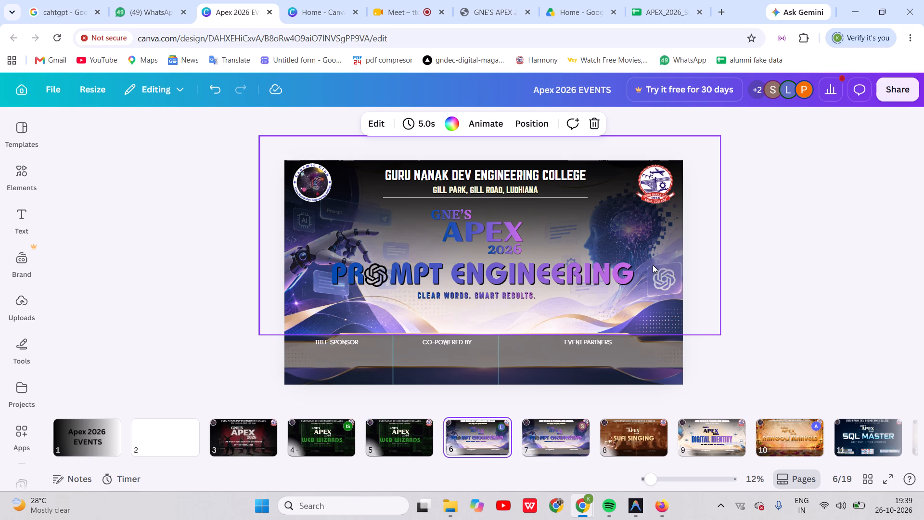
Move the dark gradient overlay on the page 6 Prompt Engineering slide slightly upward.
{"action": "left_click_drag", "start_coordinate": [653, 265], "coordinate": [652, 244]}
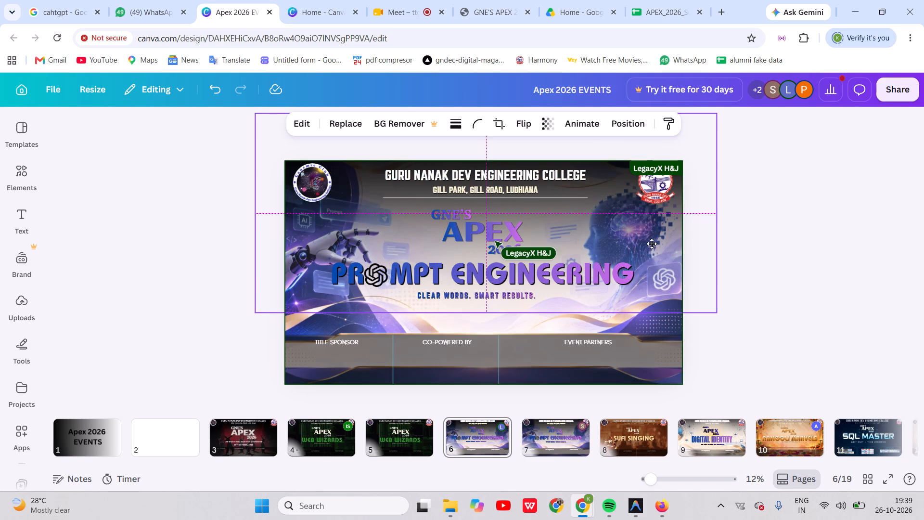
{"action": "left_click", "coordinate": [732, 342]}
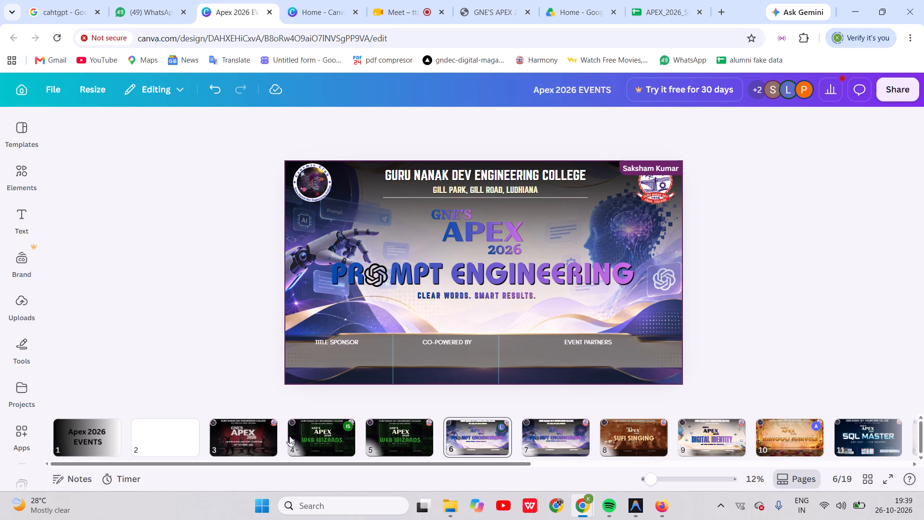
Compare the page 5 Web Wizards copy with the page 6 Prompt Engineering slide, and look through the remaining page thumbnails.
{"action": "left_click", "coordinate": [409, 439]}
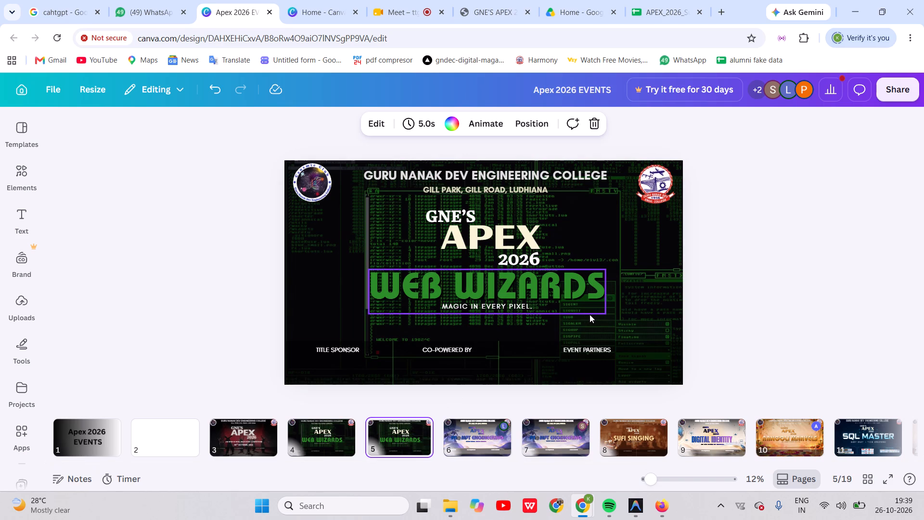
{"action": "left_click", "coordinate": [483, 431]}
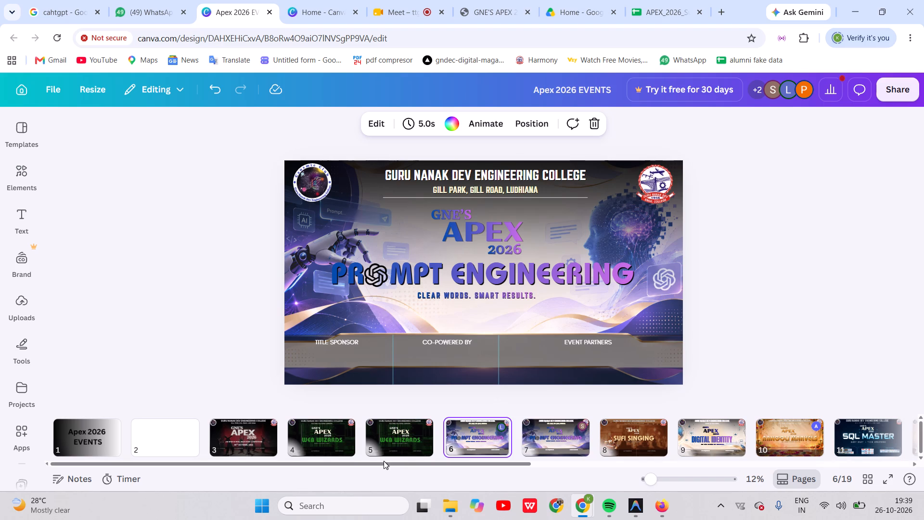
{"action": "left_click", "coordinate": [388, 450]}
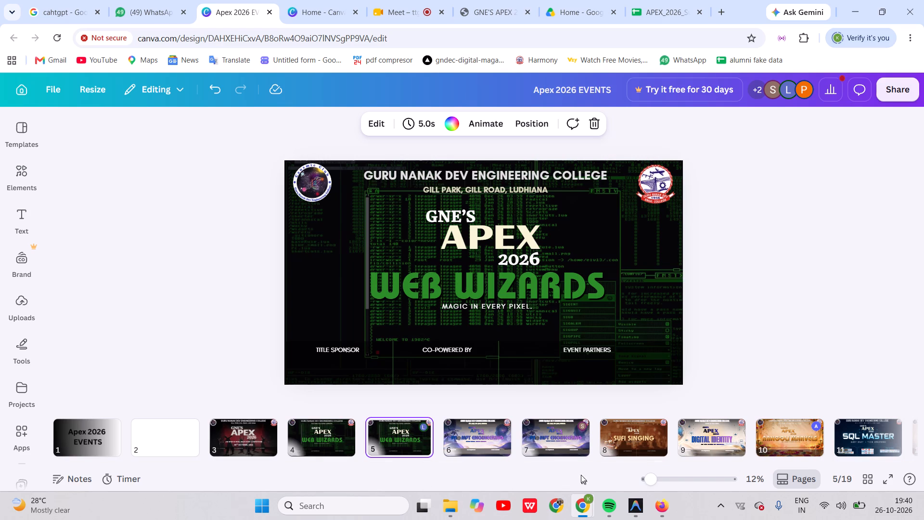
{"action": "scroll", "coordinate": [597, 443], "scroll_direction": "left", "scroll_amount": 8}
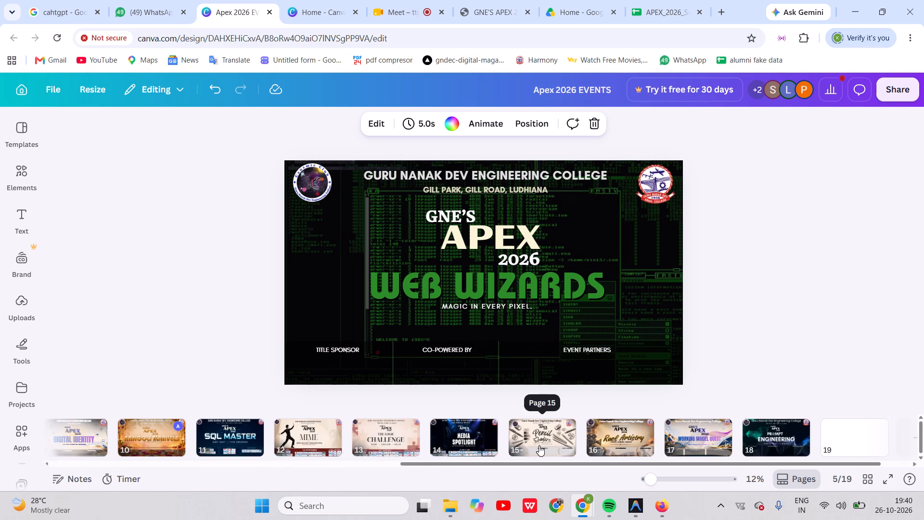
{"action": "scroll", "coordinate": [539, 445], "scroll_direction": "right", "scroll_amount": 7}
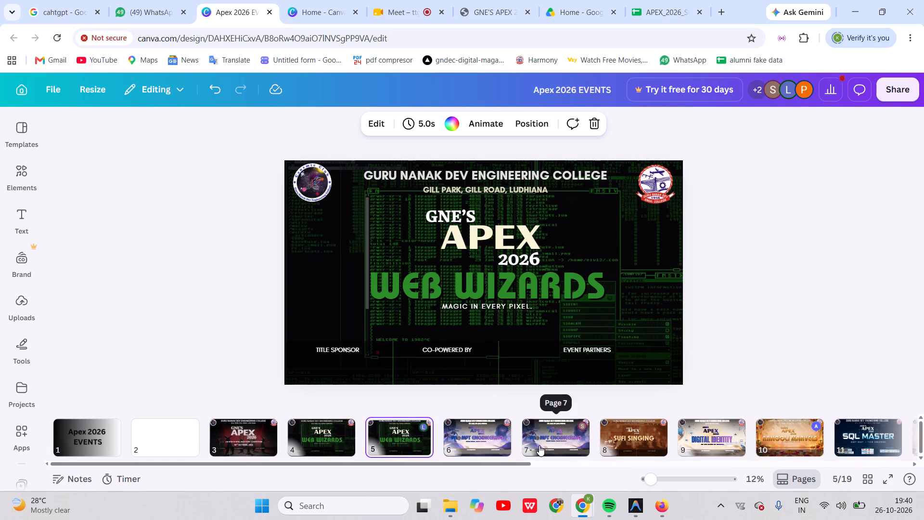
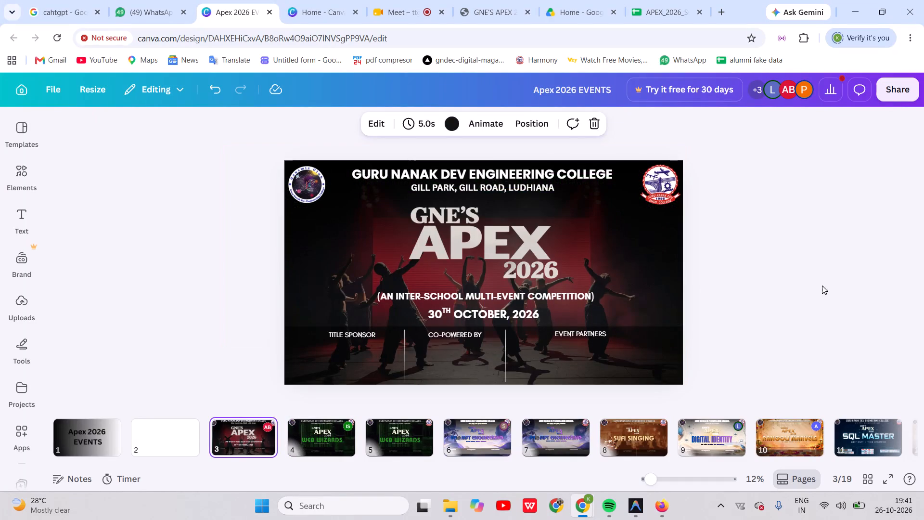
Examine the page 3 main Apex slide's overlay and sponsor panel against the page 5 Web Wizards and page 6 Prompt Engineering slides.
{"action": "left_click", "coordinate": [618, 336]}
{"action": "left_click", "coordinate": [613, 376]}
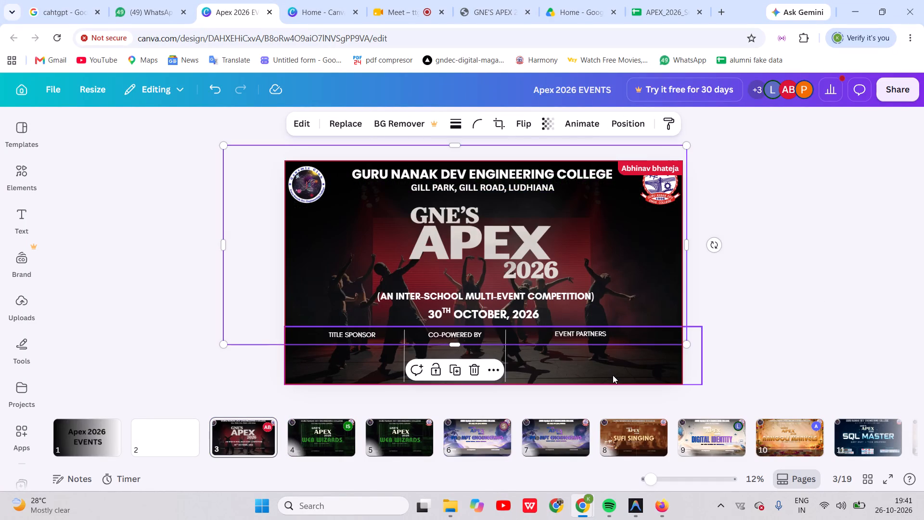
{"action": "left_click", "coordinate": [490, 327]}
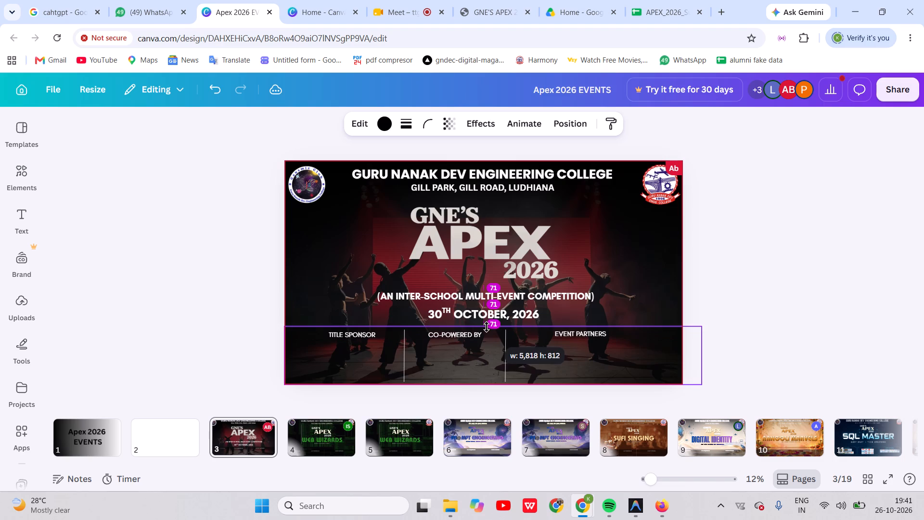
{"action": "left_click", "coordinate": [412, 431]}
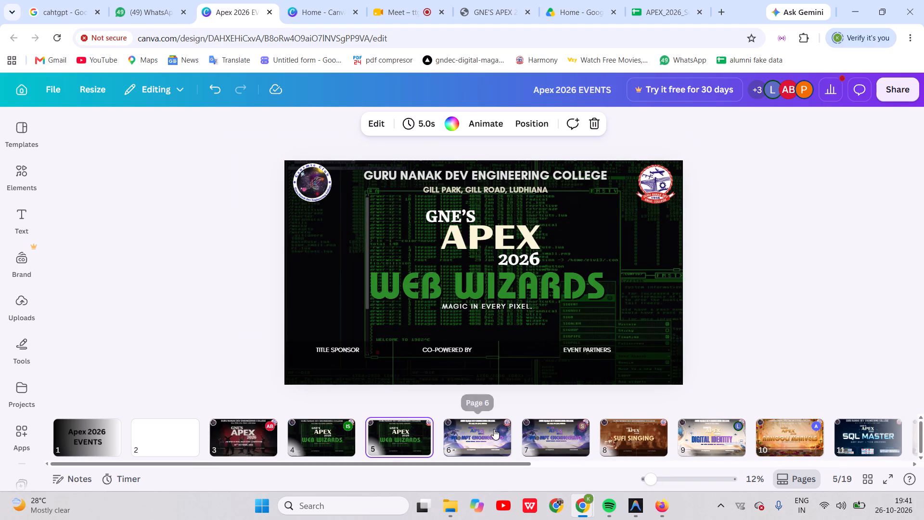
{"action": "left_click", "coordinate": [494, 429]}
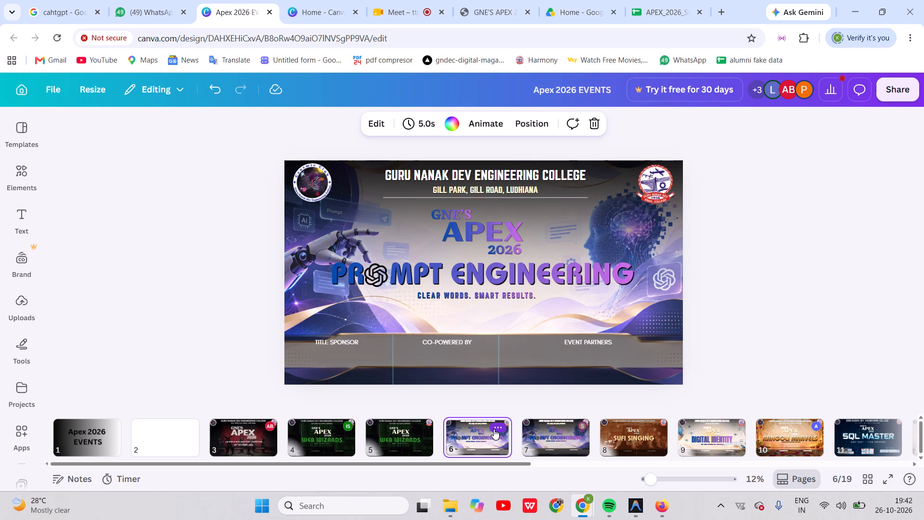
{"action": "left_click", "coordinate": [84, 428]}
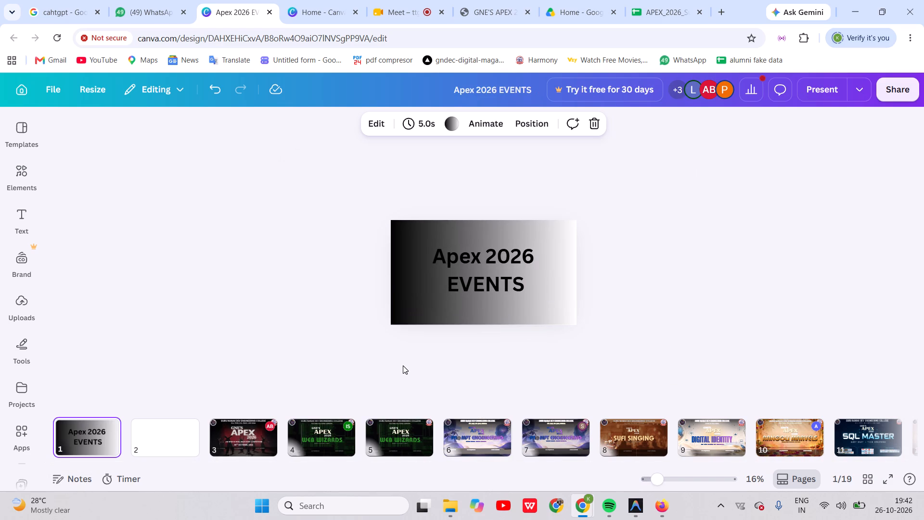
{"action": "left_click", "coordinate": [258, 437]}
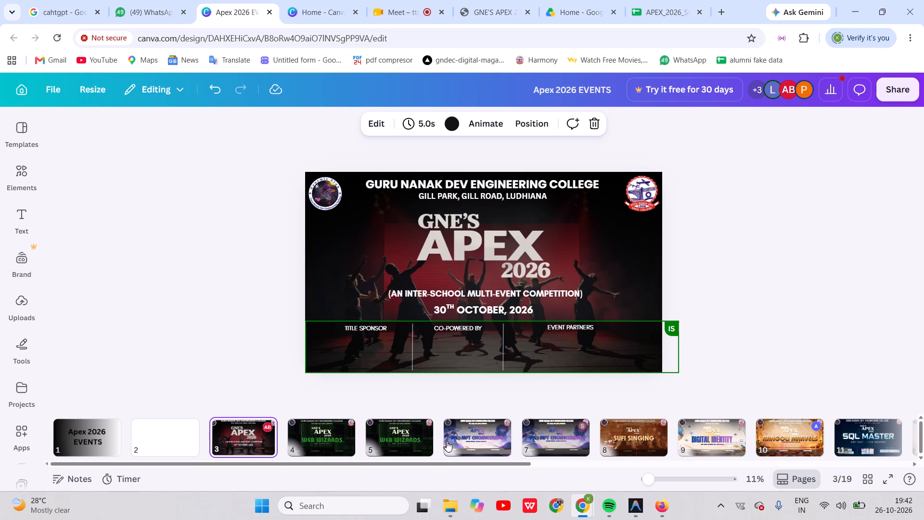
Compare the Prompt Engineering slides on pages 6 and 7, alternating between them to judge the overlays and sponsor panels.
{"action": "left_click", "coordinate": [497, 434]}
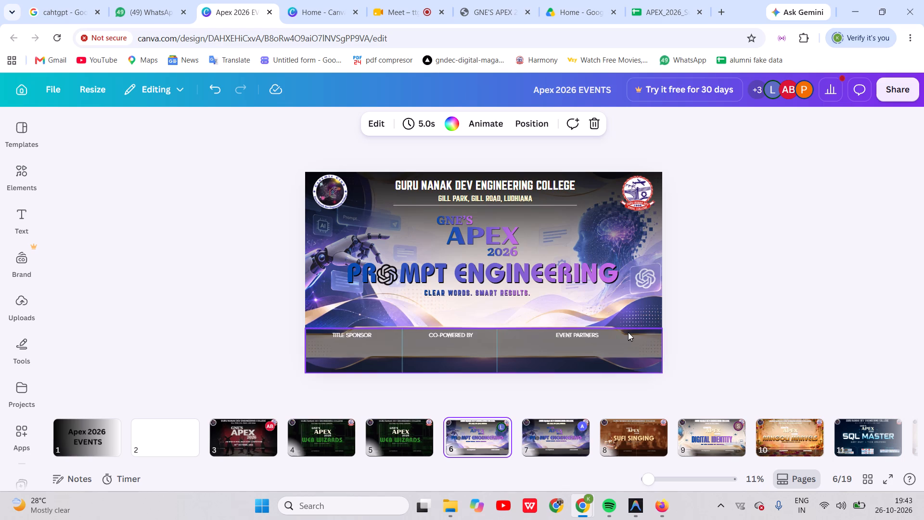
{"action": "left_click", "coordinate": [565, 445]}
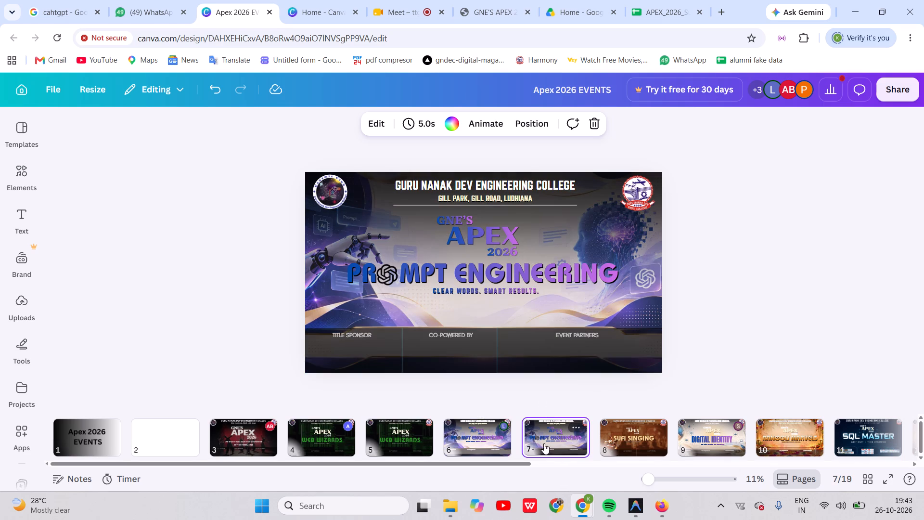
{"action": "left_click", "coordinate": [480, 439]}
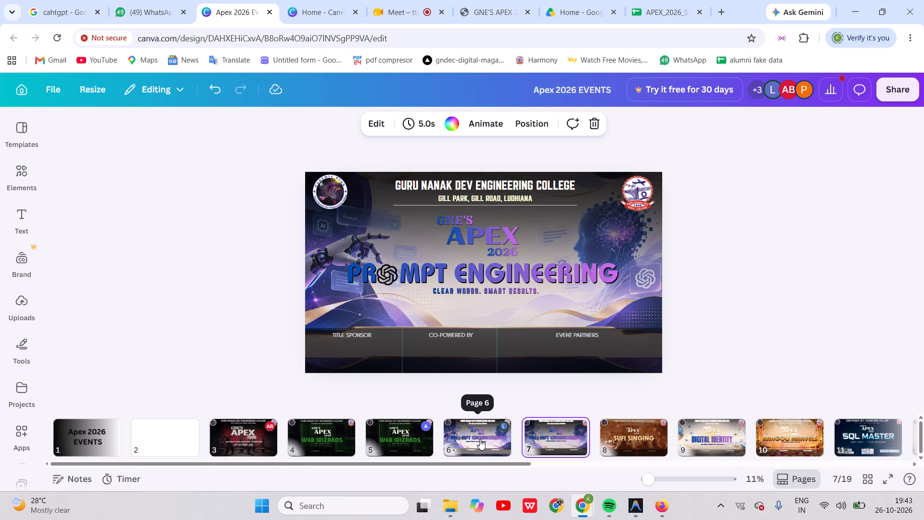
{"action": "left_click", "coordinate": [572, 440]}
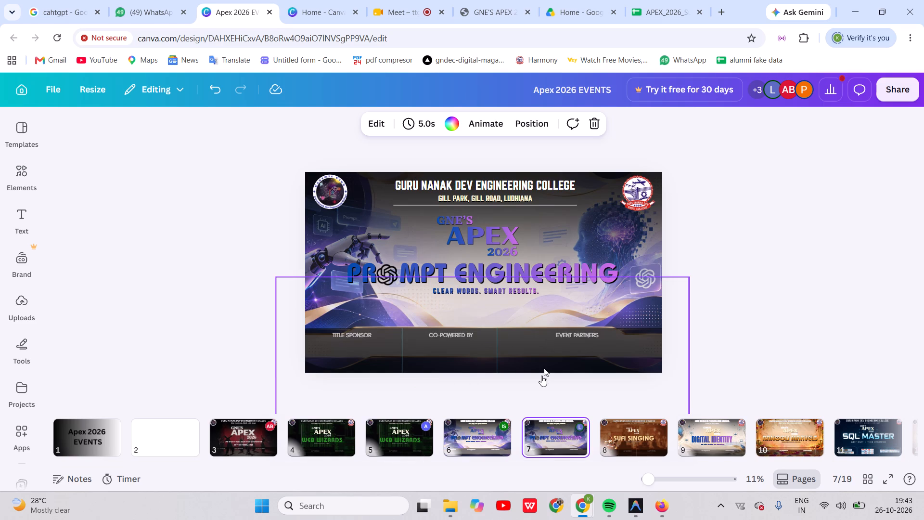
{"action": "left_click", "coordinate": [486, 442]}
{"action": "left_click", "coordinate": [550, 436]}
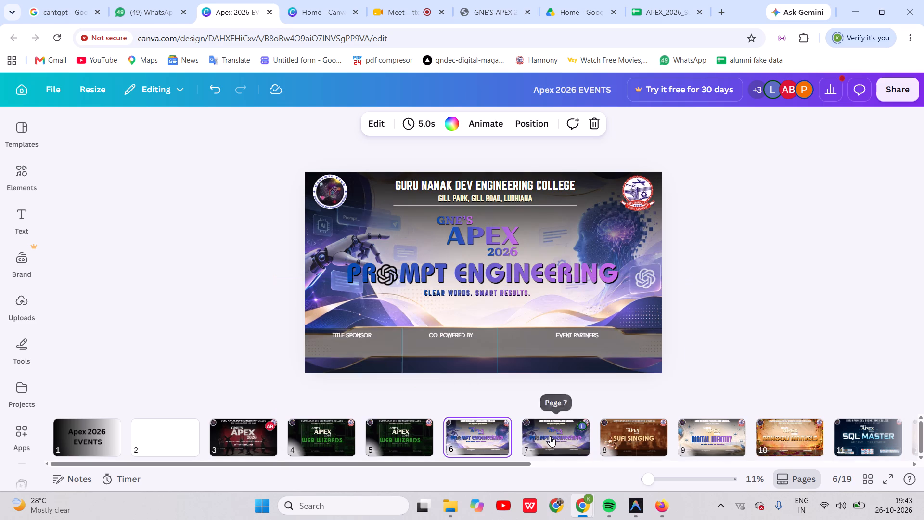
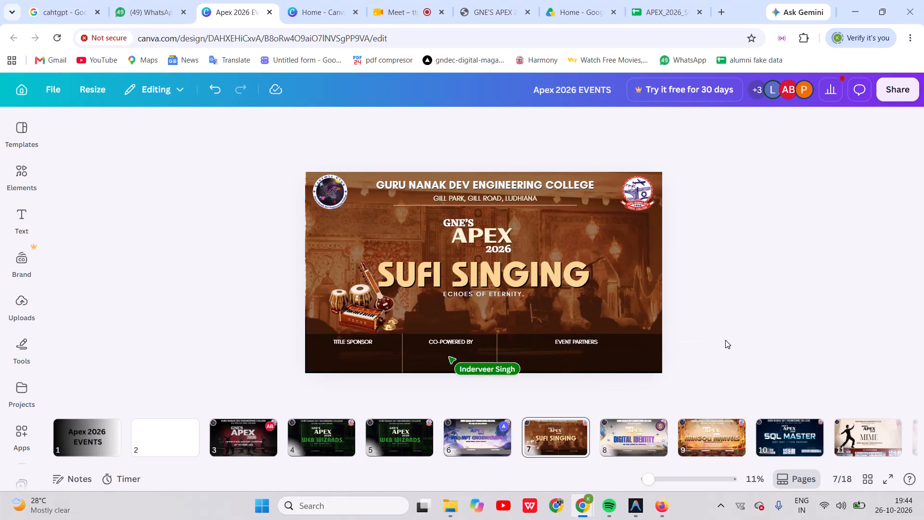
Move on from the Sufi Singing slide to view the Digital Identity slide on page 8.
{"action": "key", "text": "Right"}
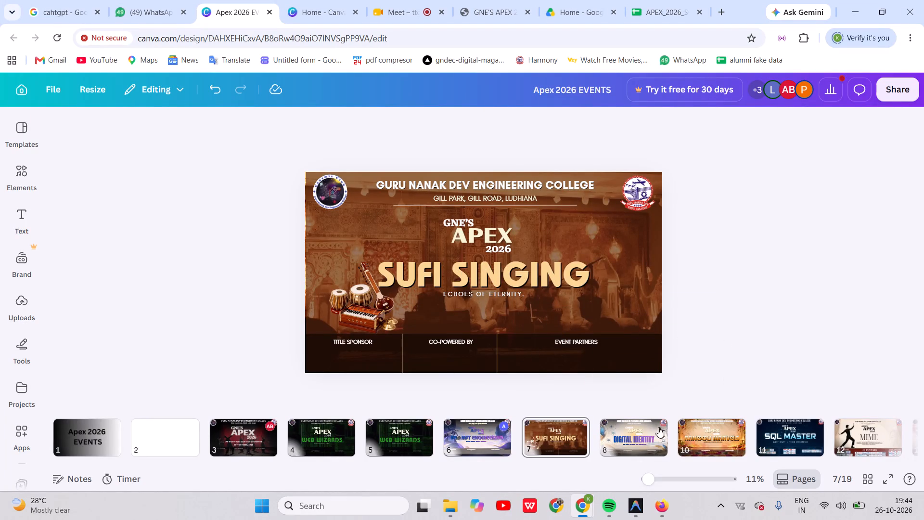
{"action": "left_click", "coordinate": [644, 436]}
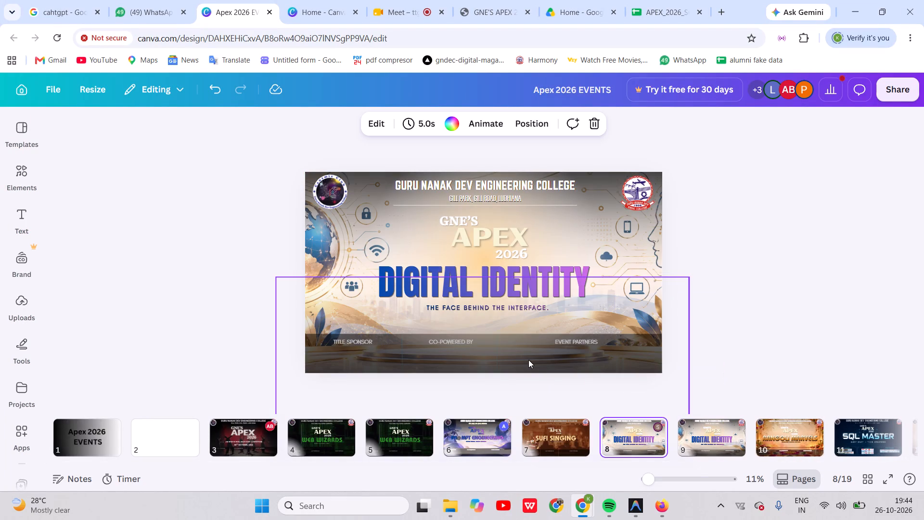
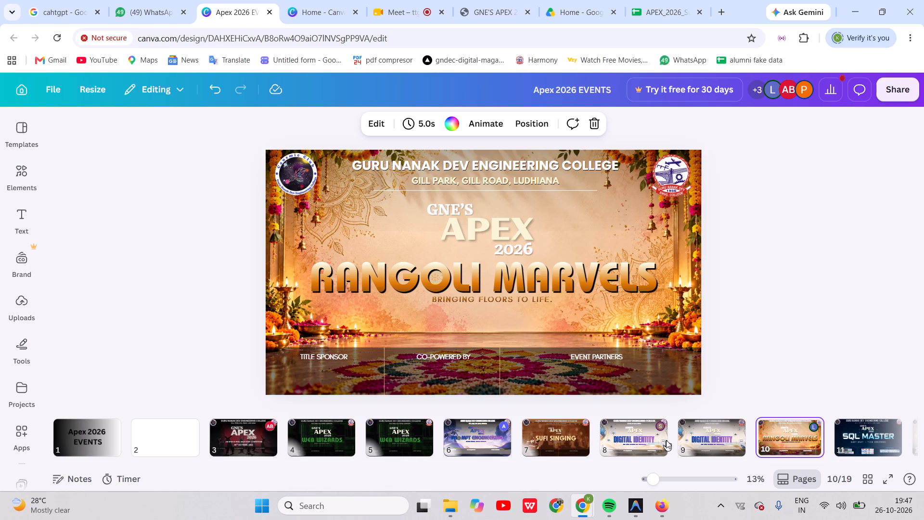
Browse the remaining event pages and view The Logic Challenge slide on page 13, examining its background and title layout.
{"action": "scroll", "coordinate": [351, 446], "scroll_direction": "left", "scroll_amount": 2}
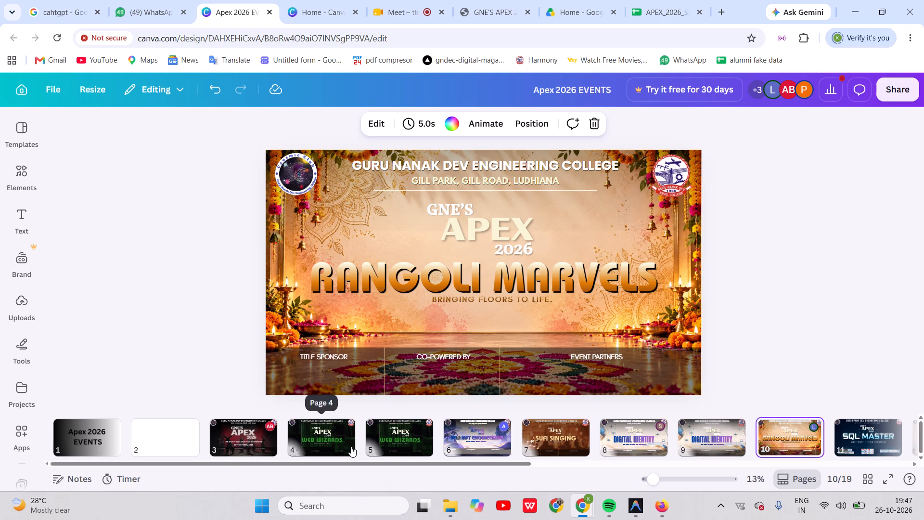
{"action": "scroll", "coordinate": [351, 446], "scroll_direction": "left", "scroll_amount": 5}
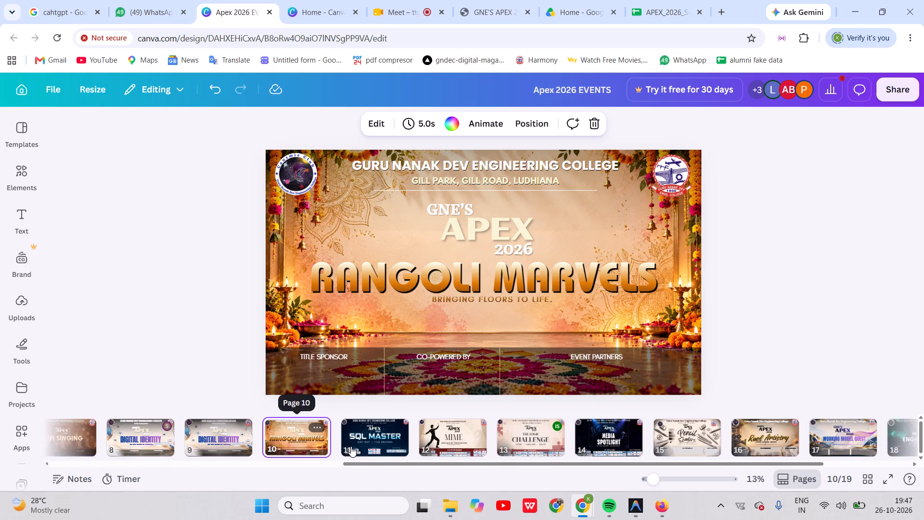
{"action": "scroll", "coordinate": [351, 446], "scroll_direction": "left", "scroll_amount": 2}
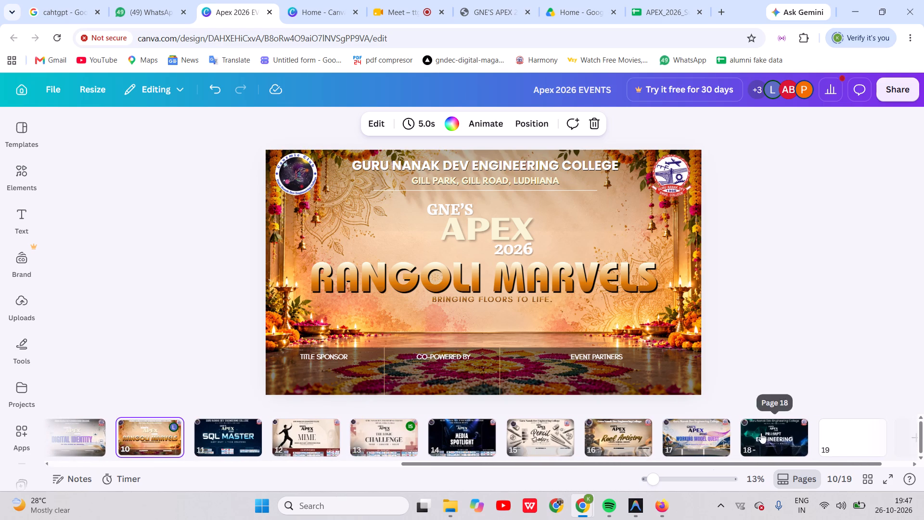
{"action": "left_click", "coordinate": [402, 437]}
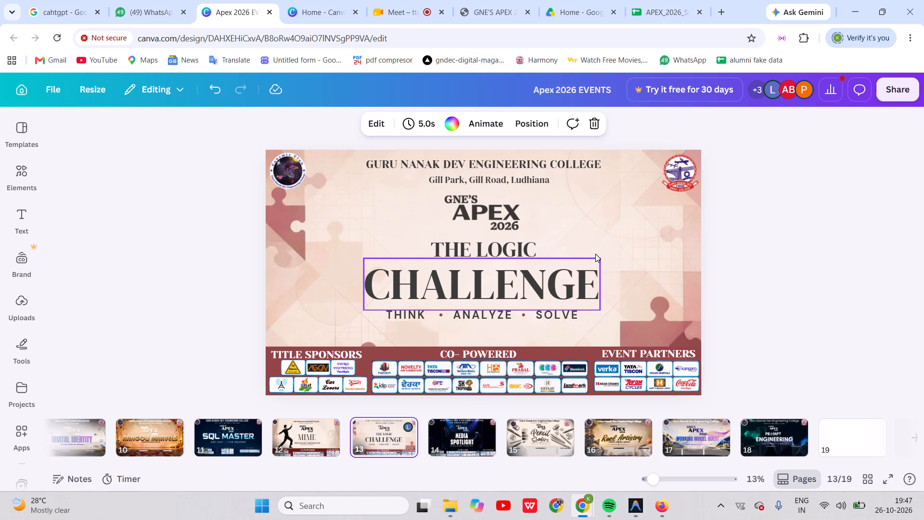
{"action": "left_click", "coordinate": [597, 239]}
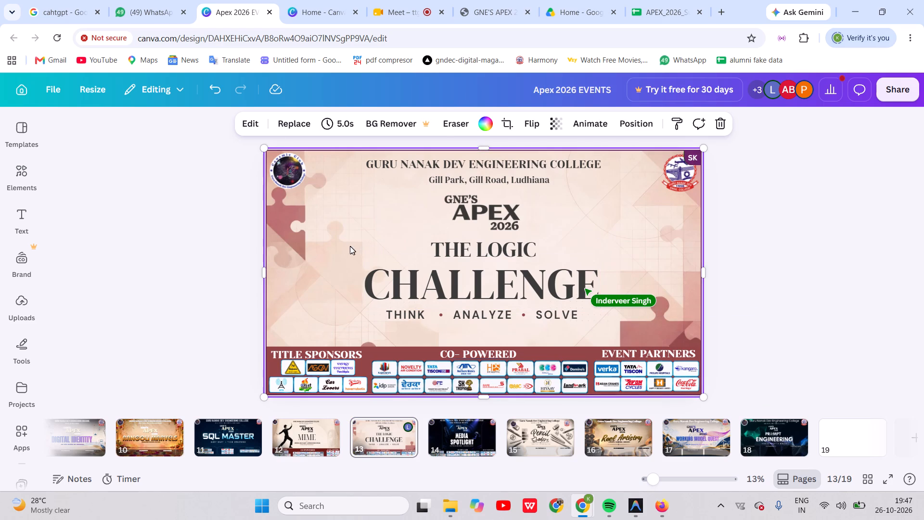
{"action": "left_click_drag", "start_coordinate": [350, 246], "coordinate": [535, 283]}
{"action": "left_click", "coordinate": [758, 272]}
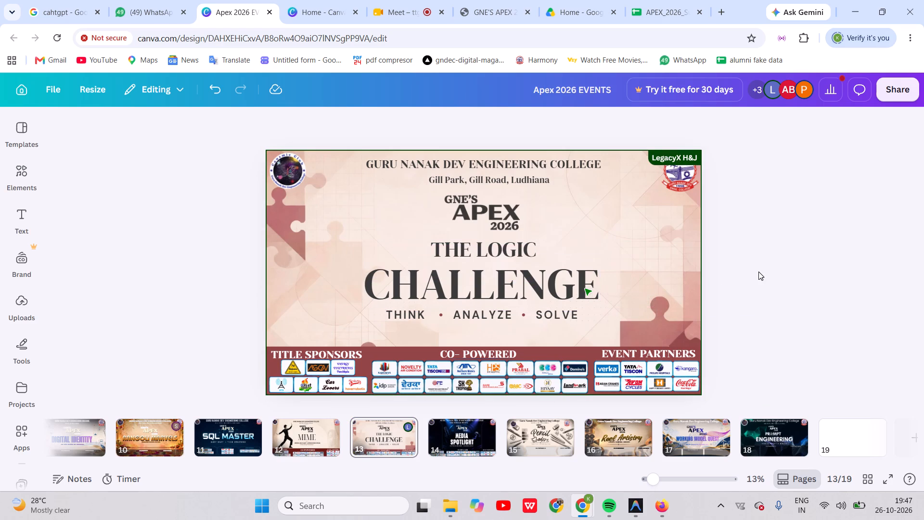
{"action": "left_click", "coordinate": [685, 275]}
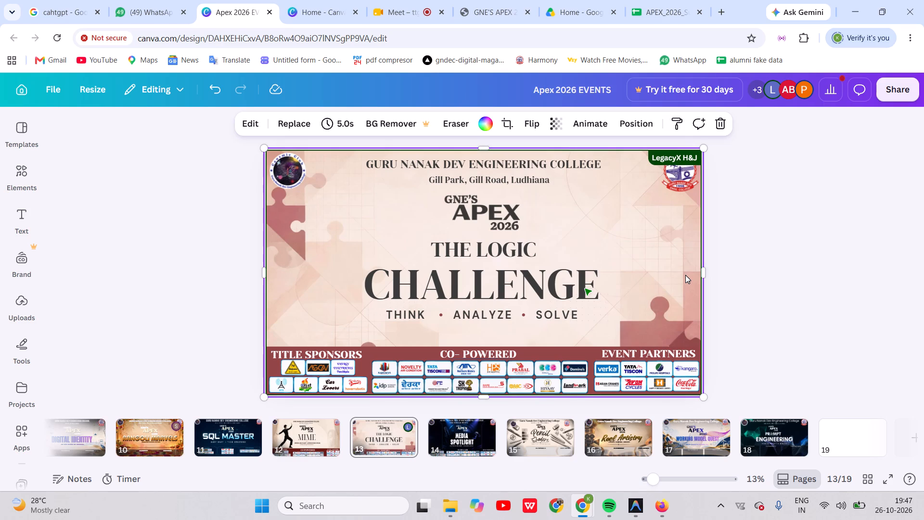
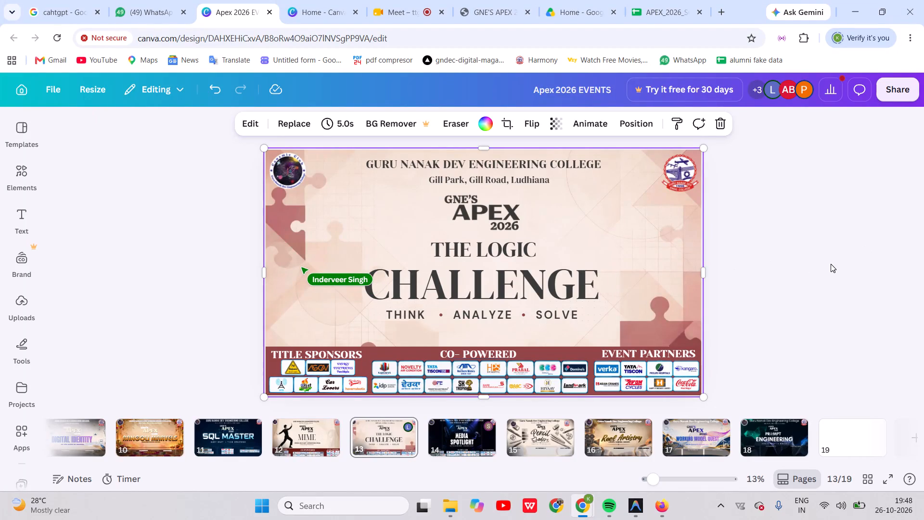
Browse the event page thumbnails from page 3 through page 19 to compare the slide designs.
{"action": "scroll", "coordinate": [622, 290], "scroll_direction": "right", "scroll_amount": 3}
{"action": "scroll", "coordinate": [268, 436], "scroll_direction": "right", "scroll_amount": 4}
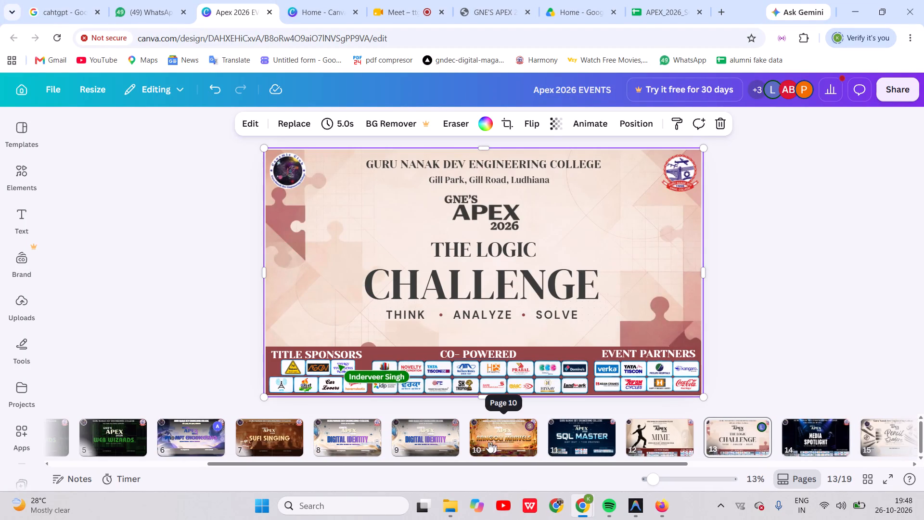
{"action": "scroll", "coordinate": [179, 441], "scroll_direction": "right", "scroll_amount": 3}
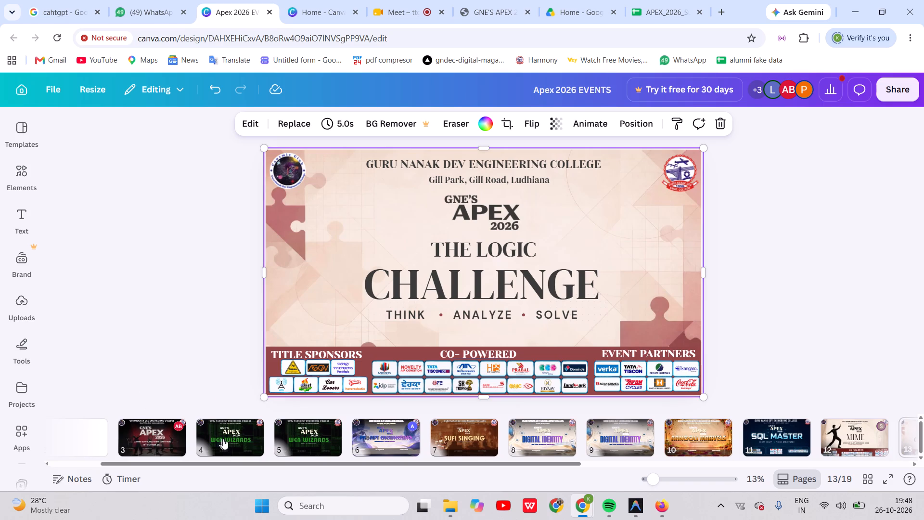
{"action": "scroll", "coordinate": [379, 433], "scroll_direction": "left", "scroll_amount": 7}
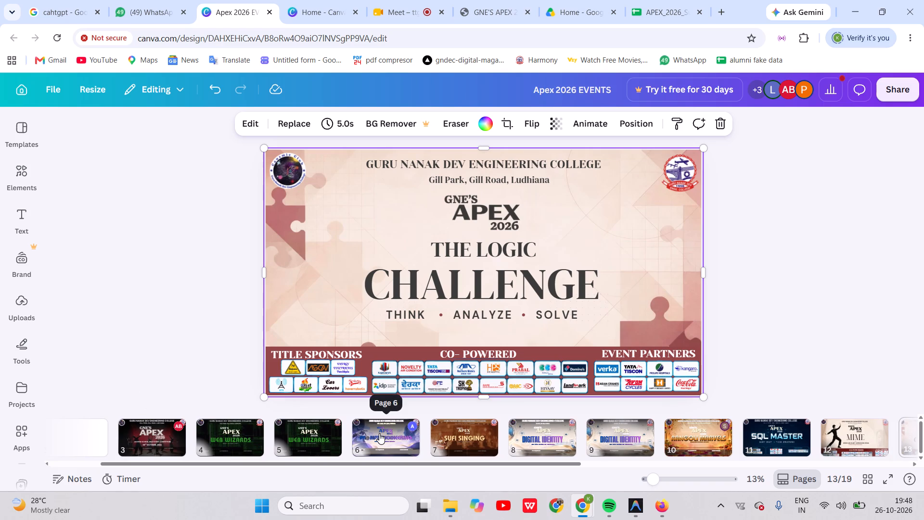
{"action": "scroll", "coordinate": [379, 433], "scroll_direction": "left", "scroll_amount": 3}
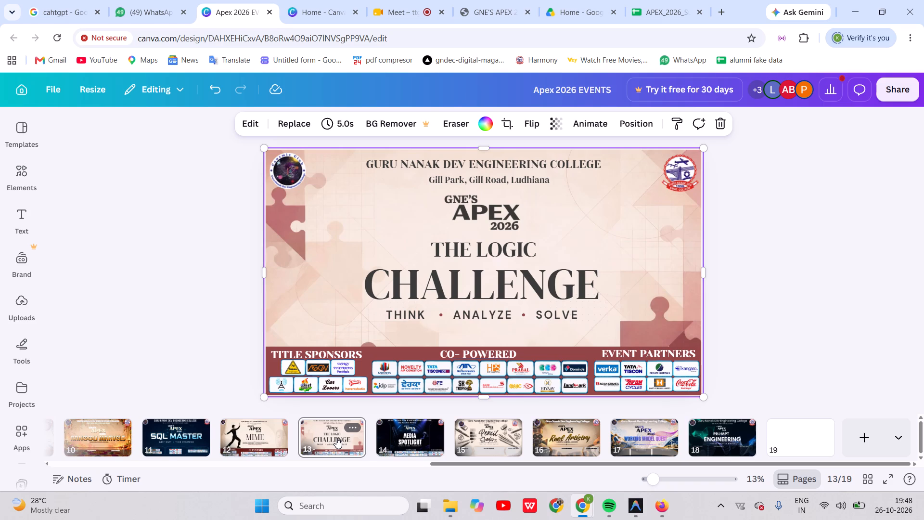
{"action": "scroll", "coordinate": [241, 413], "scroll_direction": "right", "scroll_amount": 6}
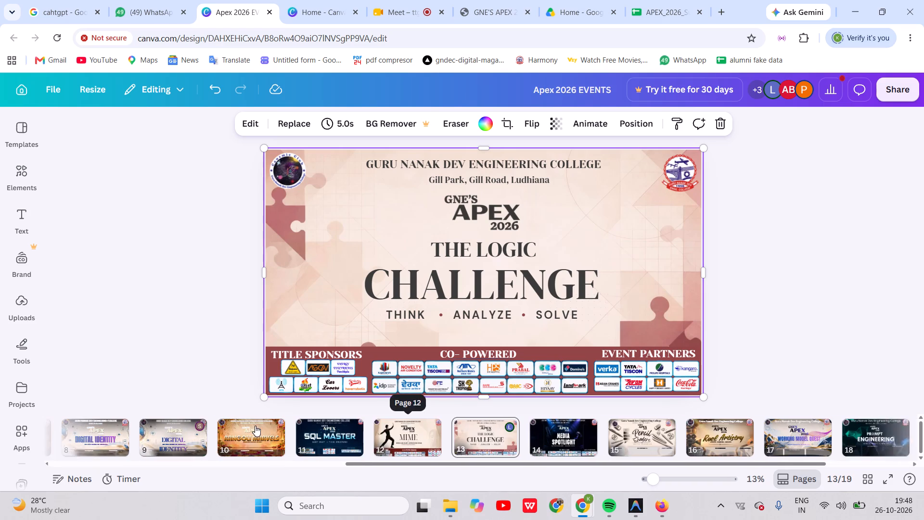
{"action": "scroll", "coordinate": [255, 426], "scroll_direction": "right", "scroll_amount": 2}
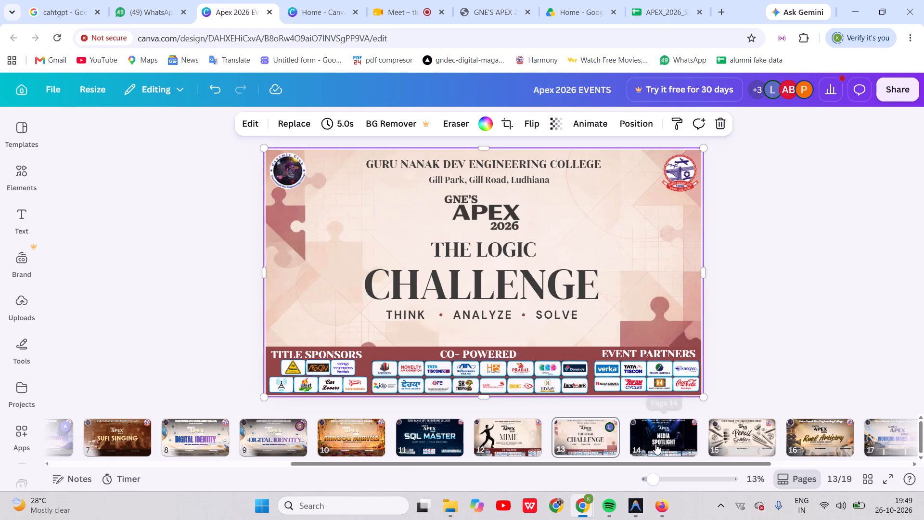
{"action": "scroll", "coordinate": [654, 444], "scroll_direction": "left", "scroll_amount": 3}
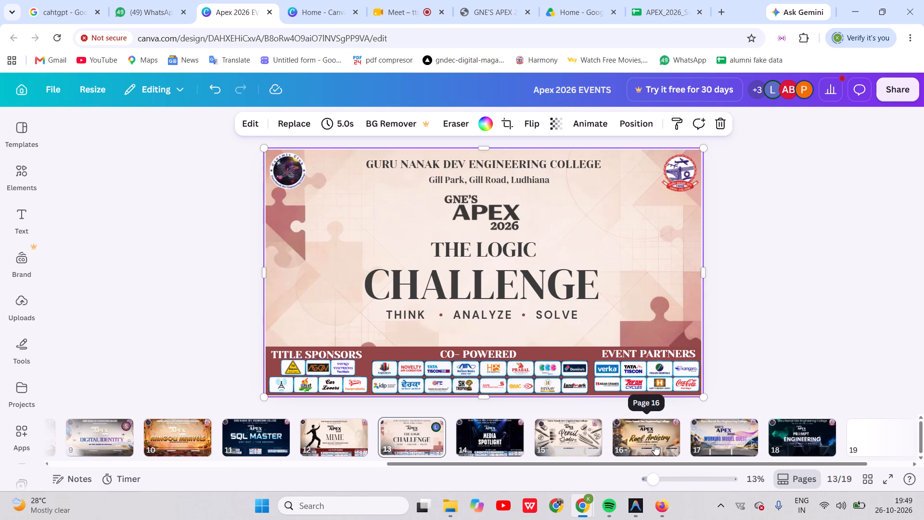
{"action": "scroll", "coordinate": [654, 444], "scroll_direction": "left", "scroll_amount": 1}
{"action": "scroll", "coordinate": [654, 444], "scroll_direction": "right", "scroll_amount": 1}
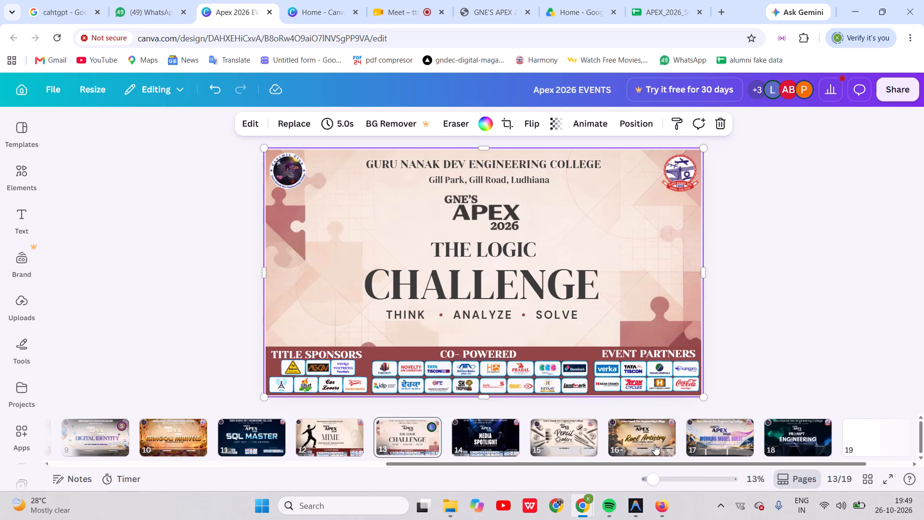
{"action": "scroll", "coordinate": [654, 444], "scroll_direction": "right", "scroll_amount": 2}
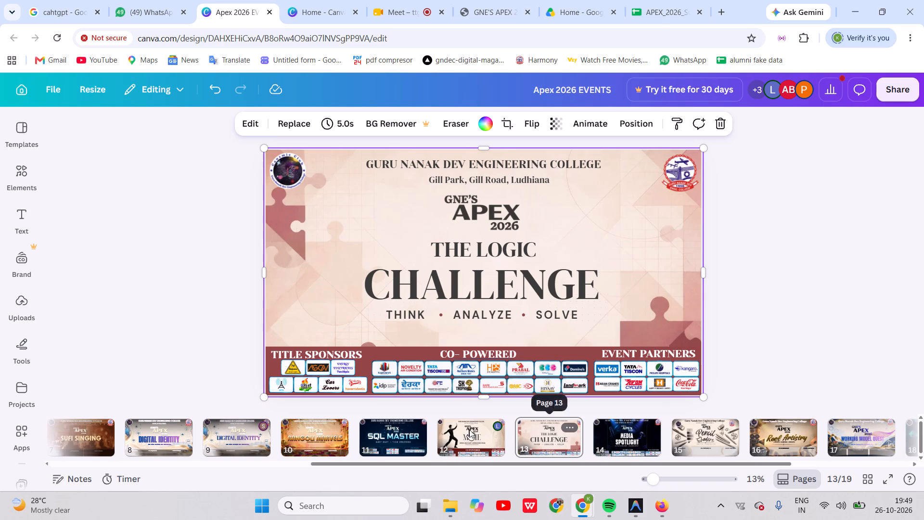
View the SQL Master slide on page 11 and examine its title lettering against the background.
{"action": "left_click", "coordinate": [391, 436]}
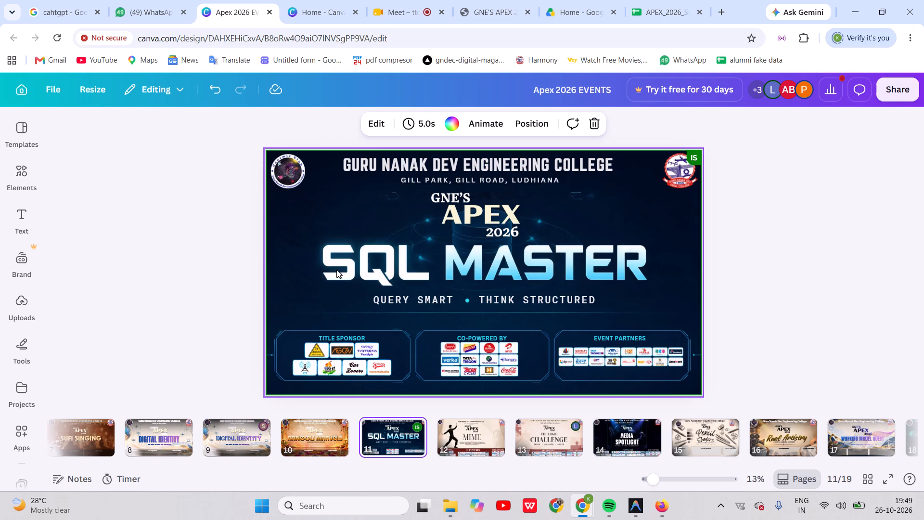
{"action": "left_click_drag", "start_coordinate": [300, 254], "coordinate": [637, 274]}
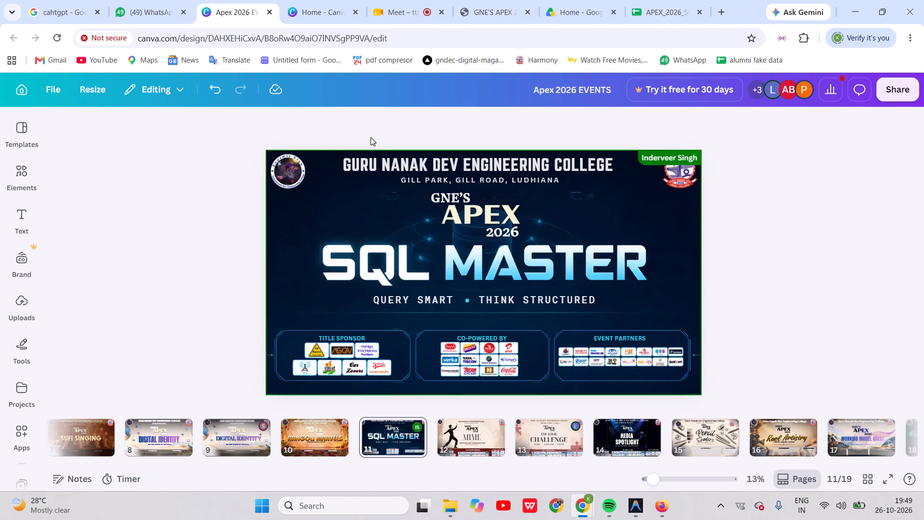
{"action": "left_click", "coordinate": [855, 271]}
{"action": "left_click", "coordinate": [643, 257]}
{"action": "left_click", "coordinate": [616, 262]}
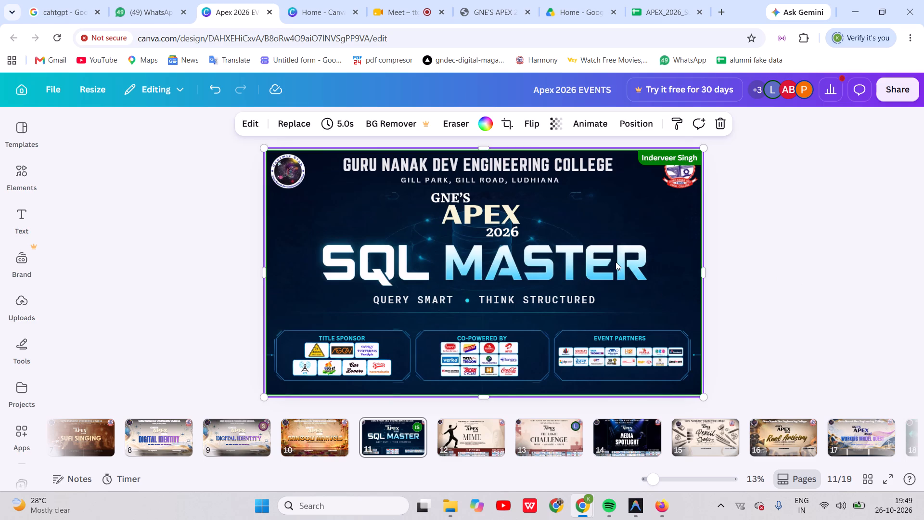
{"action": "left_click_drag", "start_coordinate": [658, 271], "coordinate": [431, 270]}
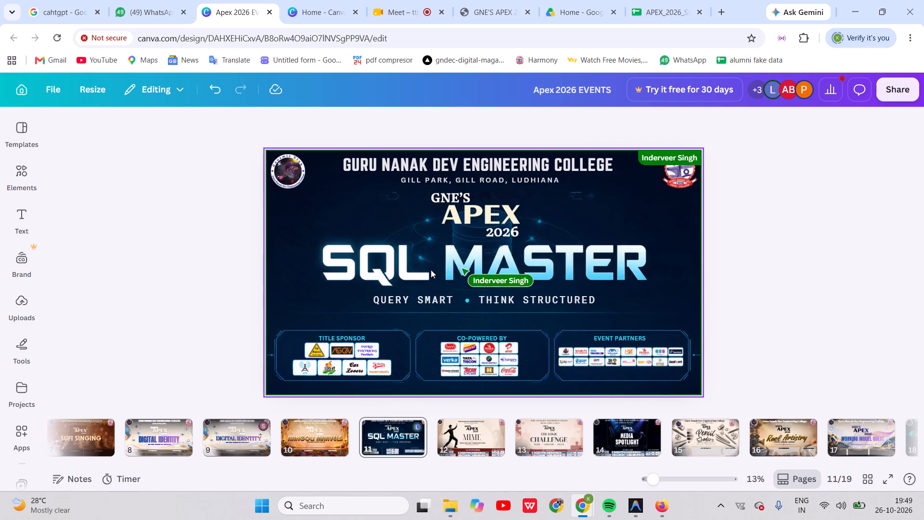
{"action": "left_click", "coordinate": [428, 270]}
{"action": "left_click", "coordinate": [374, 272]}
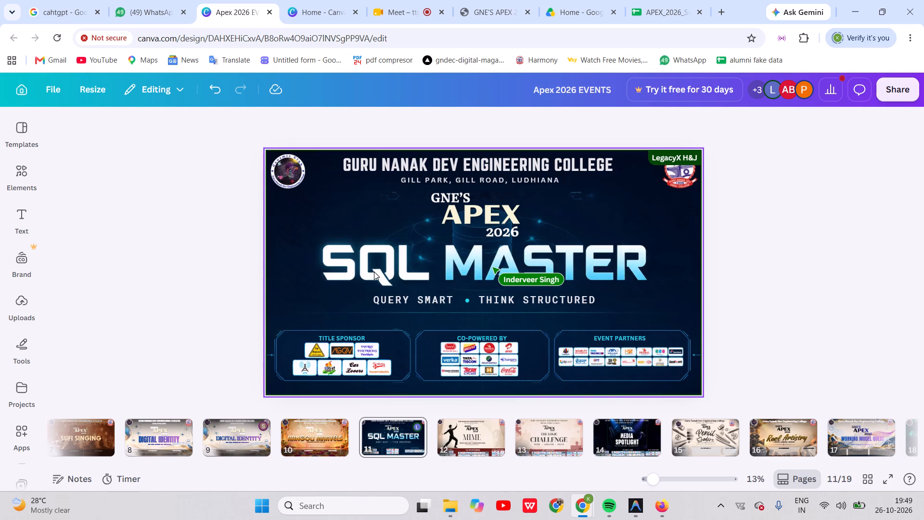
{"action": "left_click_drag", "start_coordinate": [362, 274], "coordinate": [283, 268]}
{"action": "left_click_drag", "start_coordinate": [302, 239], "coordinate": [283, 247]}
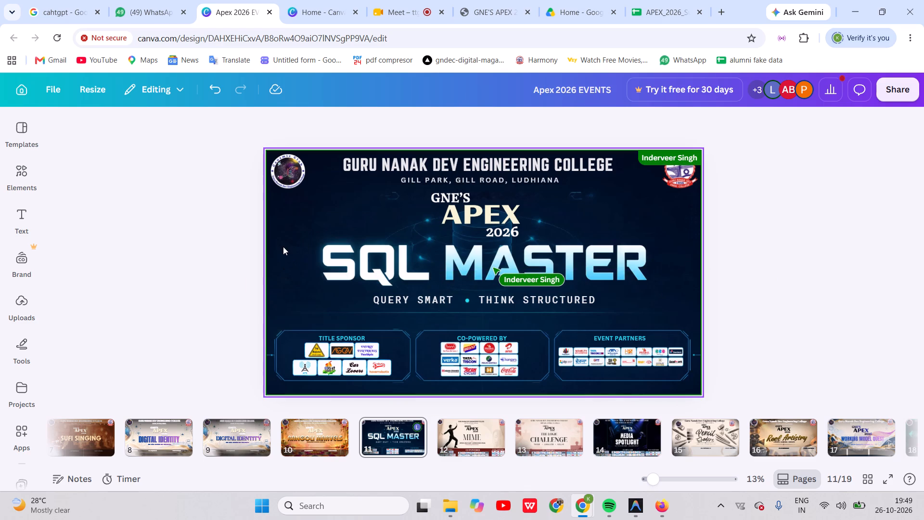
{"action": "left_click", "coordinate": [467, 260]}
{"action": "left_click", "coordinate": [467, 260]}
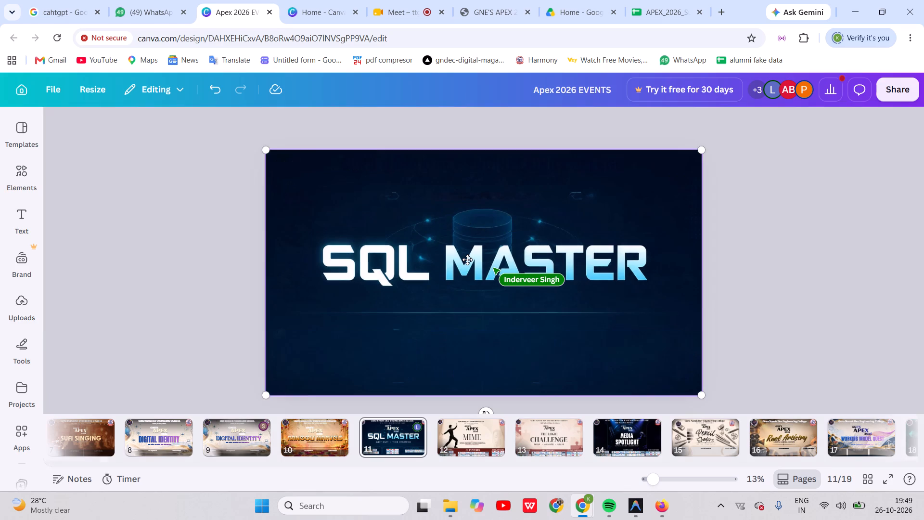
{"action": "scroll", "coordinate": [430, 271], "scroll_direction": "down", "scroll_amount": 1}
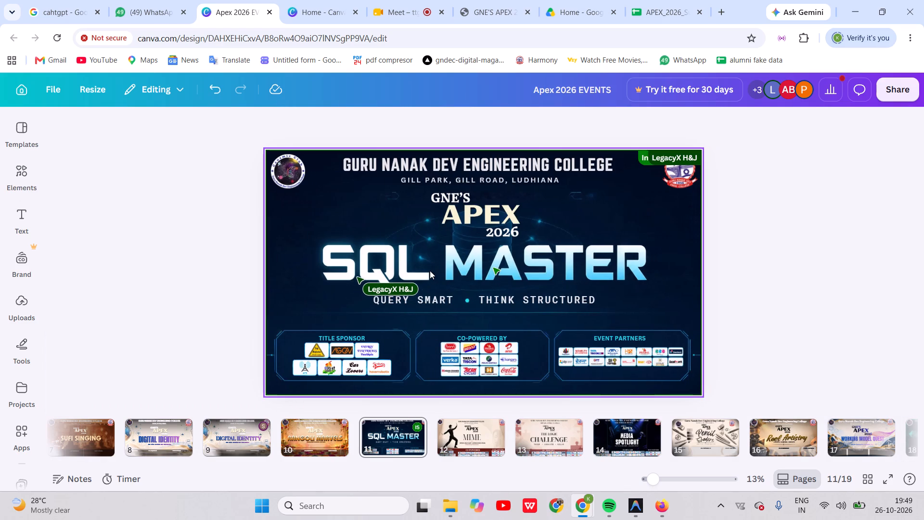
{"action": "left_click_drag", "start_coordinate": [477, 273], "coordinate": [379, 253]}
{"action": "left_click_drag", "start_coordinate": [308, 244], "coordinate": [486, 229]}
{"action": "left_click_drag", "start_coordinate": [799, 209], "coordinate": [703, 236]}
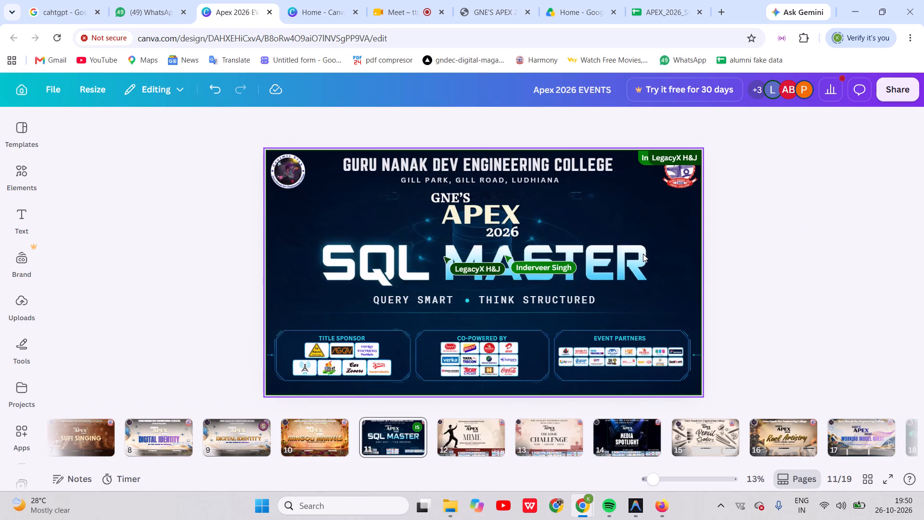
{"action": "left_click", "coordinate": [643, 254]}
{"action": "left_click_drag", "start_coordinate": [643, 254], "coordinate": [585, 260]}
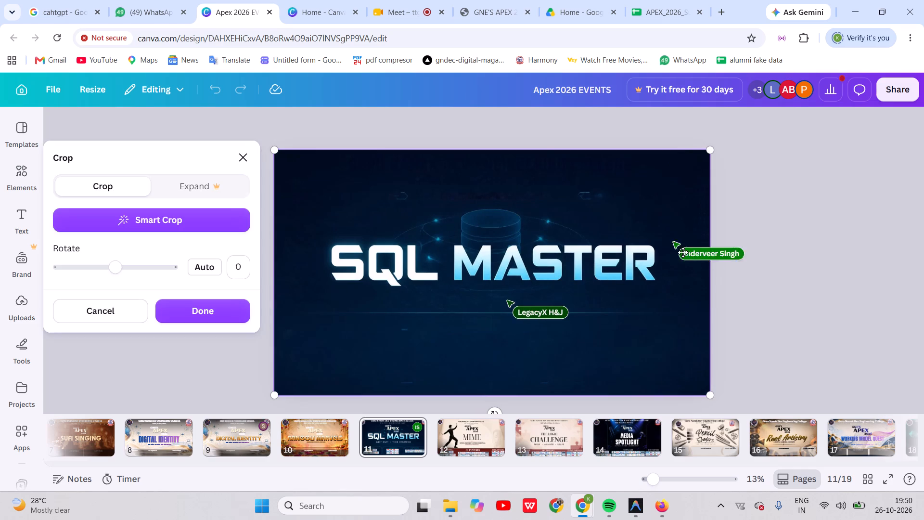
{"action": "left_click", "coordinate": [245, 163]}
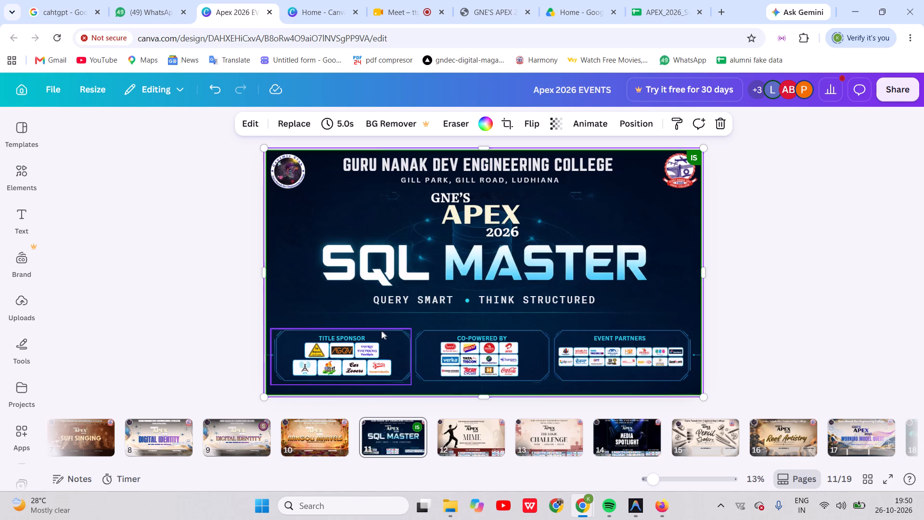
Examine the three sponsor panels, the event partner logos, the title and the APEX logo on the SQL Master slide.
{"action": "left_click_drag", "start_coordinate": [245, 342], "coordinate": [701, 364]}
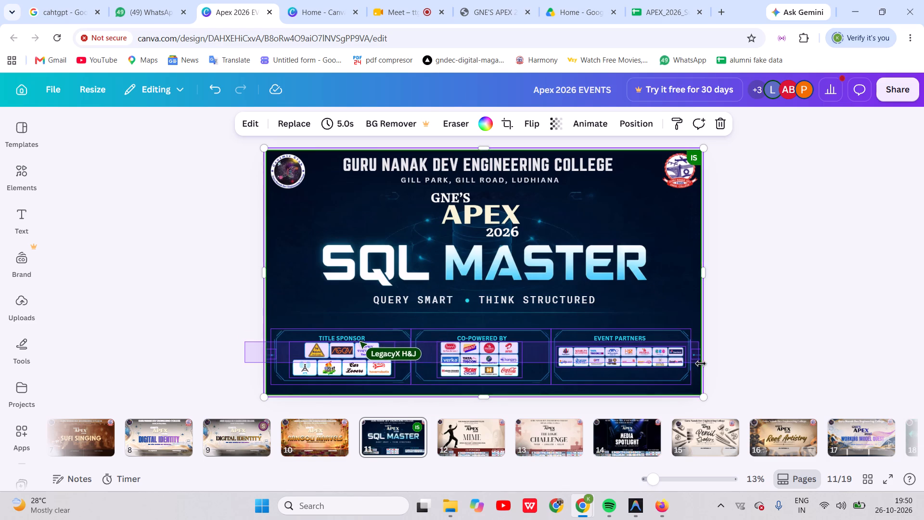
{"action": "left_click_drag", "start_coordinate": [701, 364], "coordinate": [732, 380]}
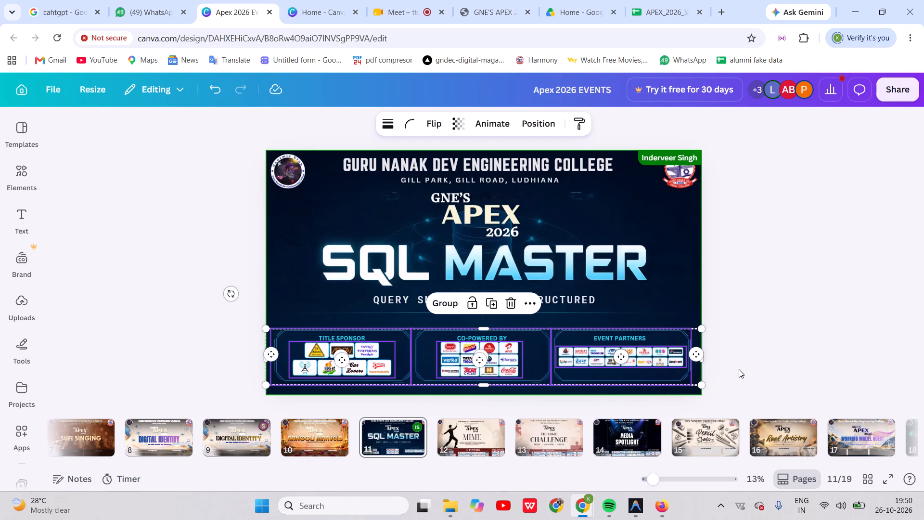
{"action": "left_click", "coordinate": [739, 369]}
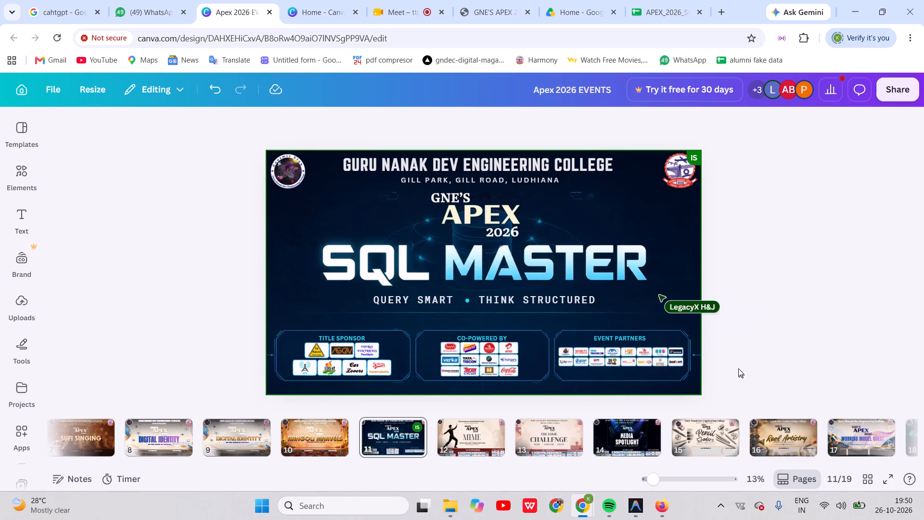
{"action": "left_click_drag", "start_coordinate": [733, 358], "coordinate": [247, 350]}
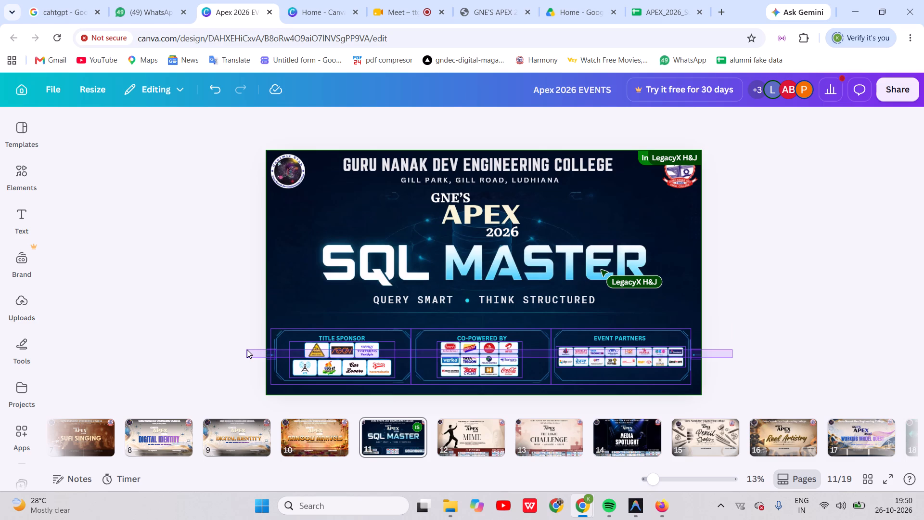
{"action": "left_click_drag", "start_coordinate": [247, 350], "coordinate": [247, 342]}
{"action": "left_click", "coordinate": [784, 385]}
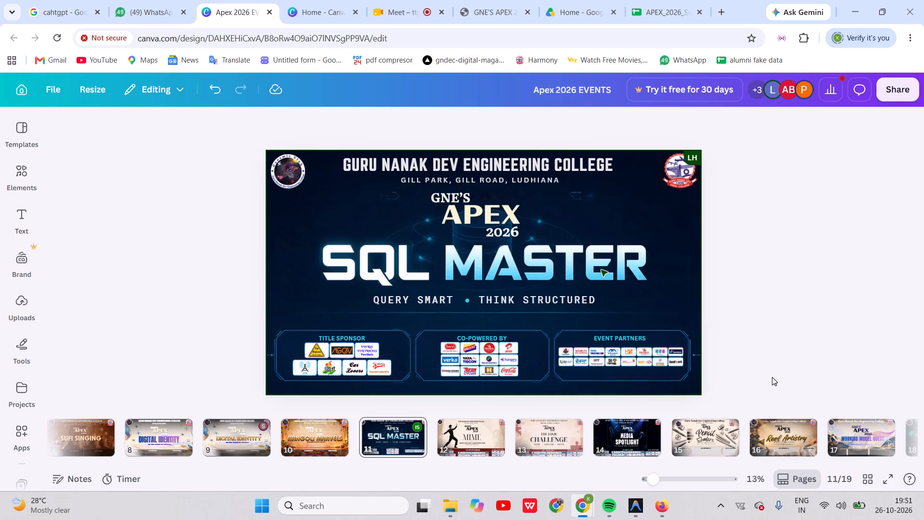
{"action": "left_click", "coordinate": [651, 360]}
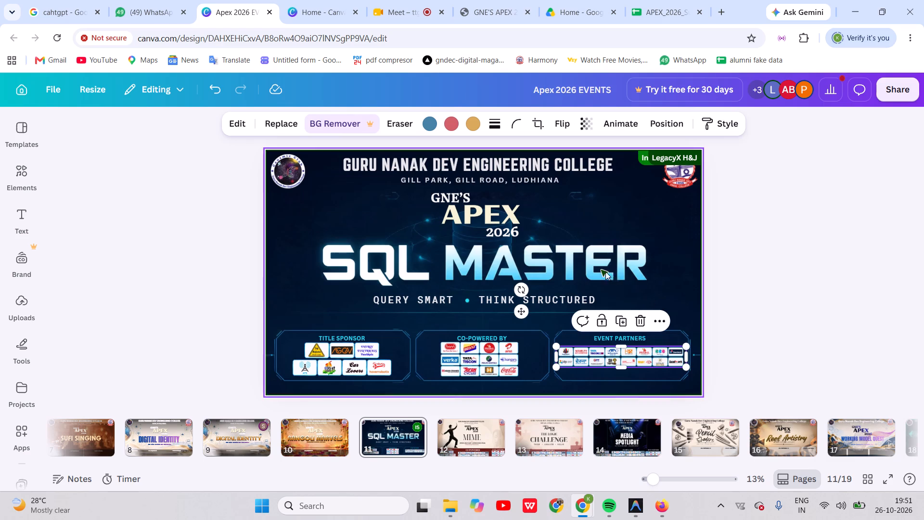
{"action": "left_click", "coordinate": [603, 270]}
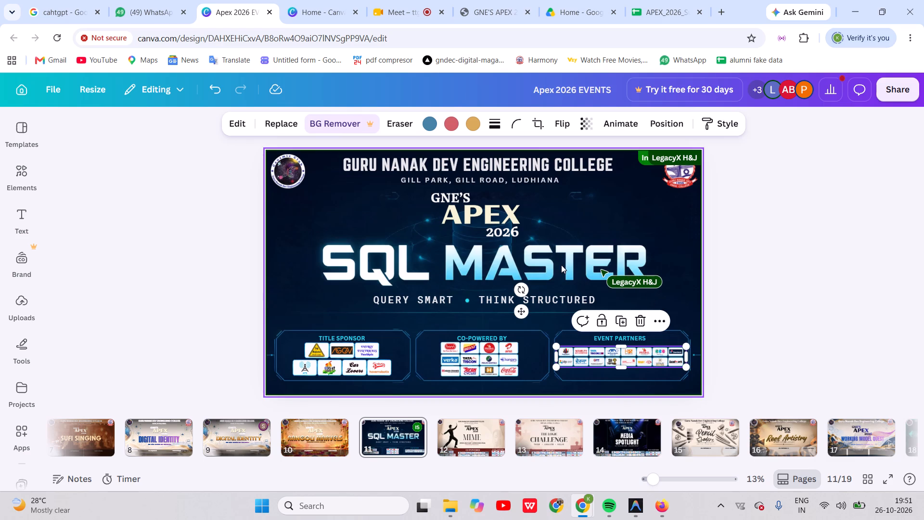
{"action": "left_click", "coordinate": [439, 193]}
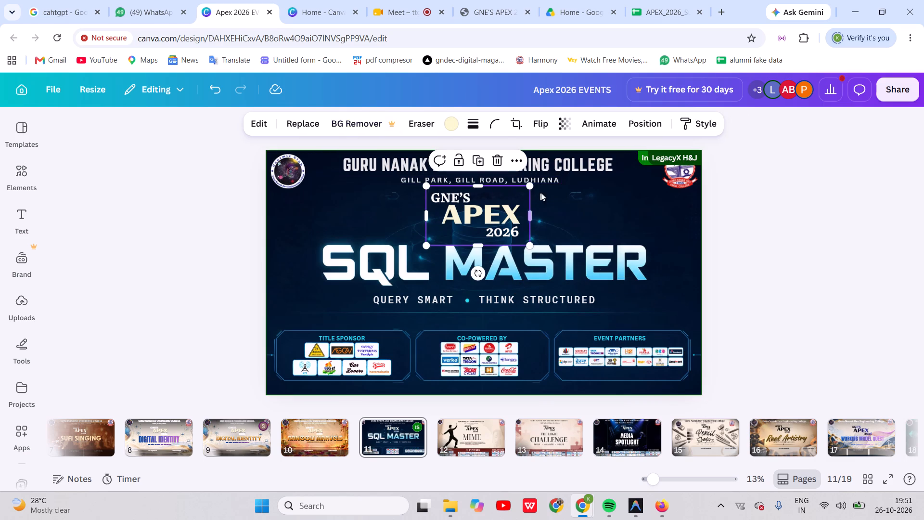
Set the font size of the college name header on the SQL Master slide to 152.
{"action": "left_click", "coordinate": [549, 163]}
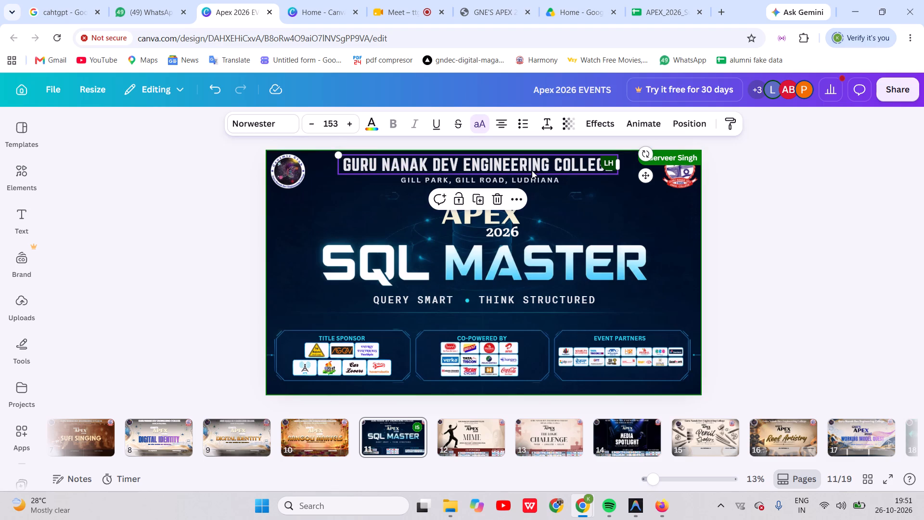
{"action": "left_click", "coordinate": [310, 126]}
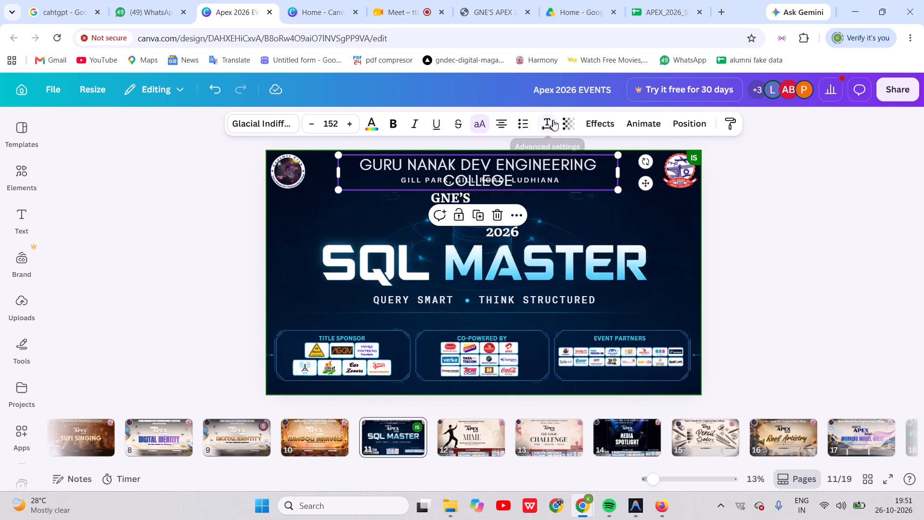
{"action": "left_click", "coordinate": [536, 119]}
{"action": "left_click", "coordinate": [721, 293]}
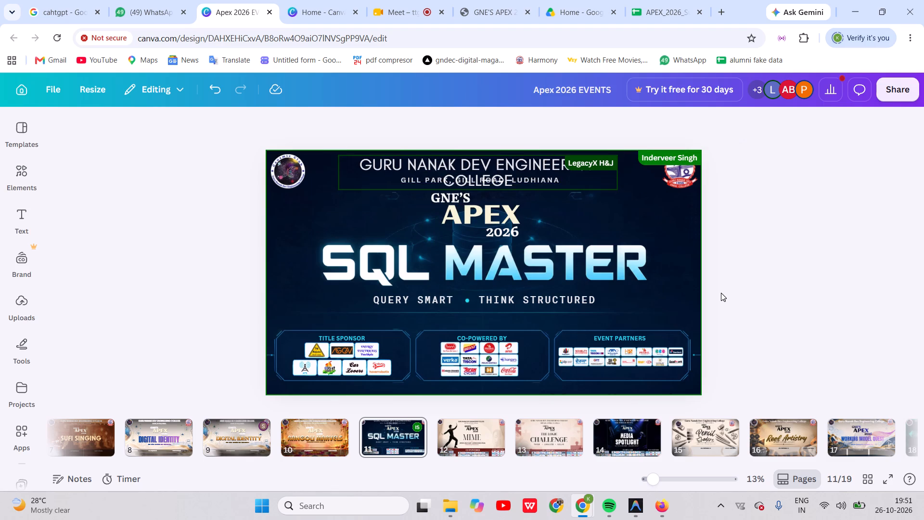
{"action": "left_click", "coordinate": [676, 293]}
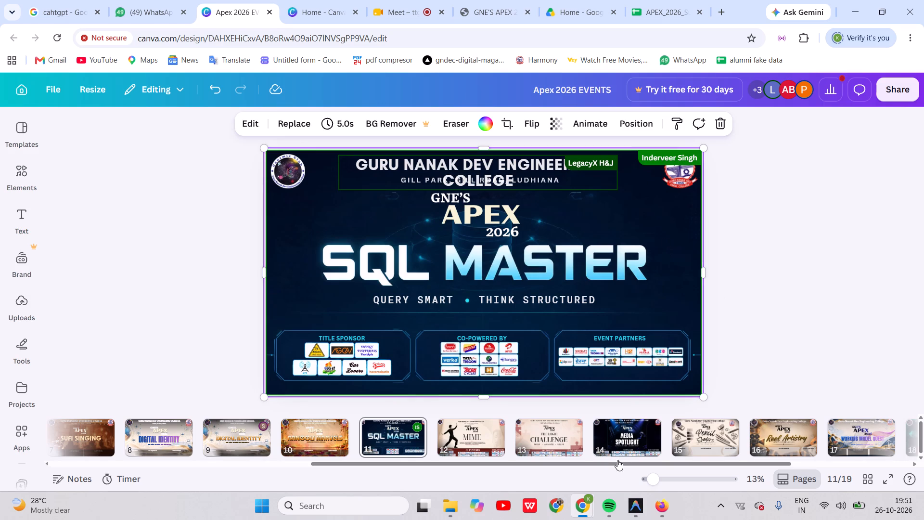
Duplicate the Media Spotlight slide on page 14.
{"action": "left_click", "coordinate": [635, 440]}
{"action": "left_click", "coordinate": [651, 427]}
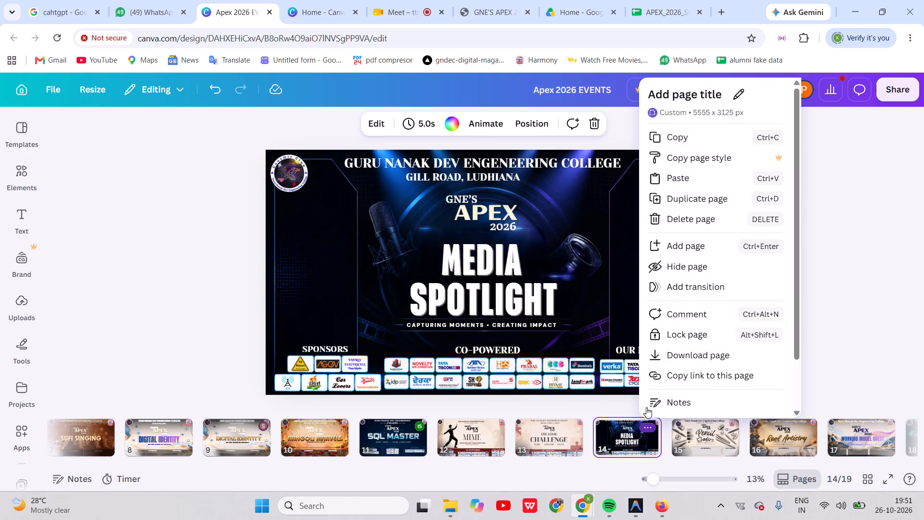
{"action": "left_click", "coordinate": [676, 200]}
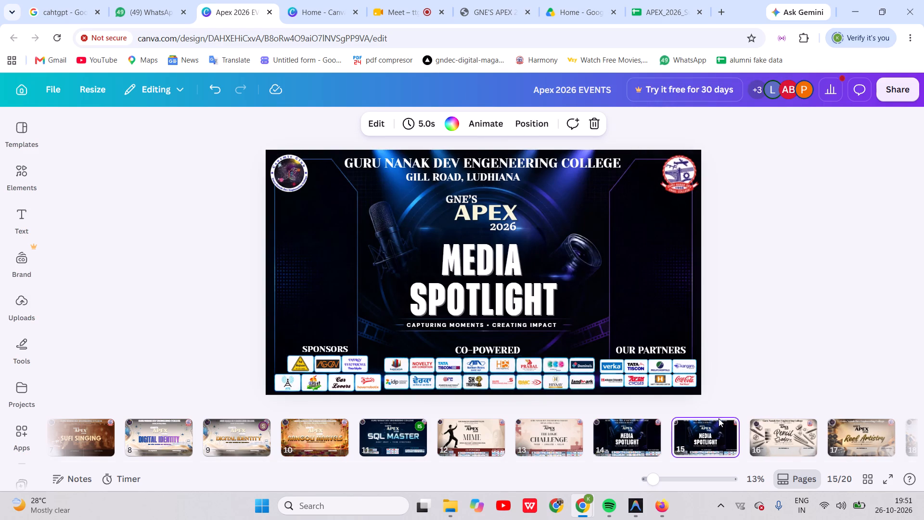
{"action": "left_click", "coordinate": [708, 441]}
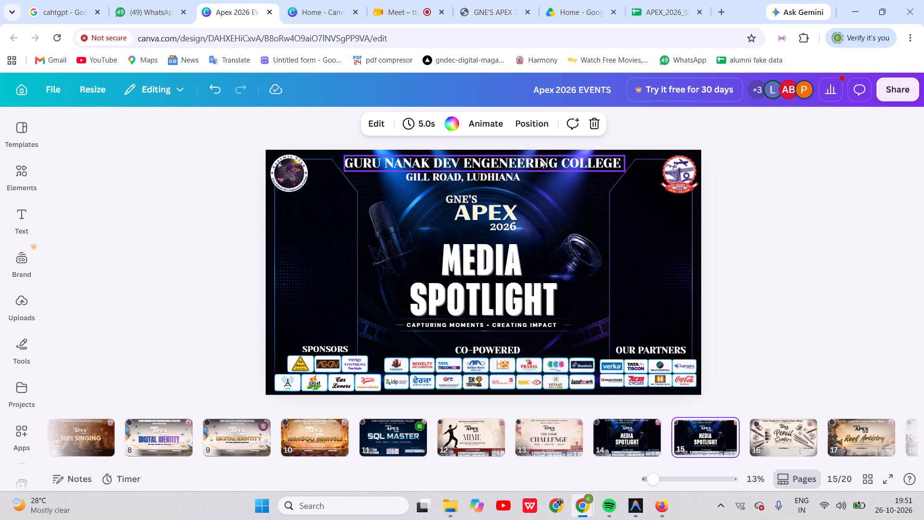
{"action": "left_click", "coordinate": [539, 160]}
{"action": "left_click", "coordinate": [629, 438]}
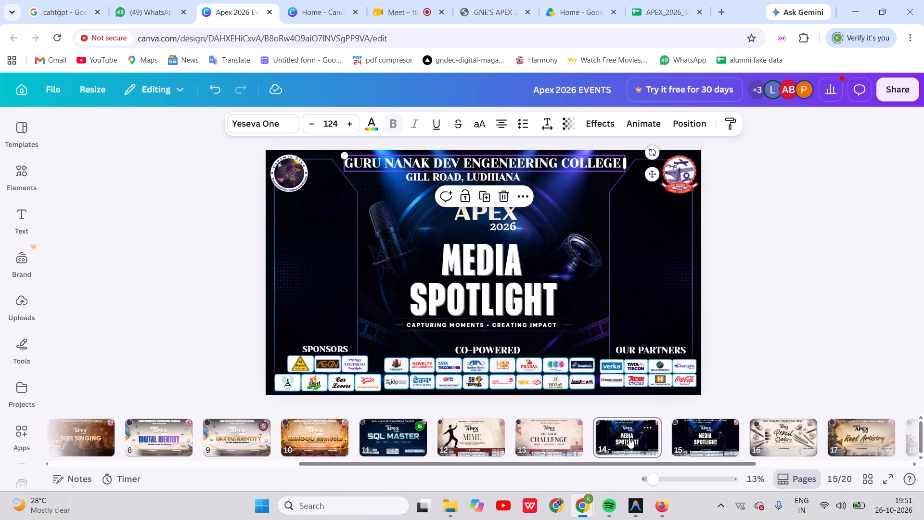
Duplicate the SQL Master slide on page 11.
{"action": "left_click", "coordinate": [400, 440]}
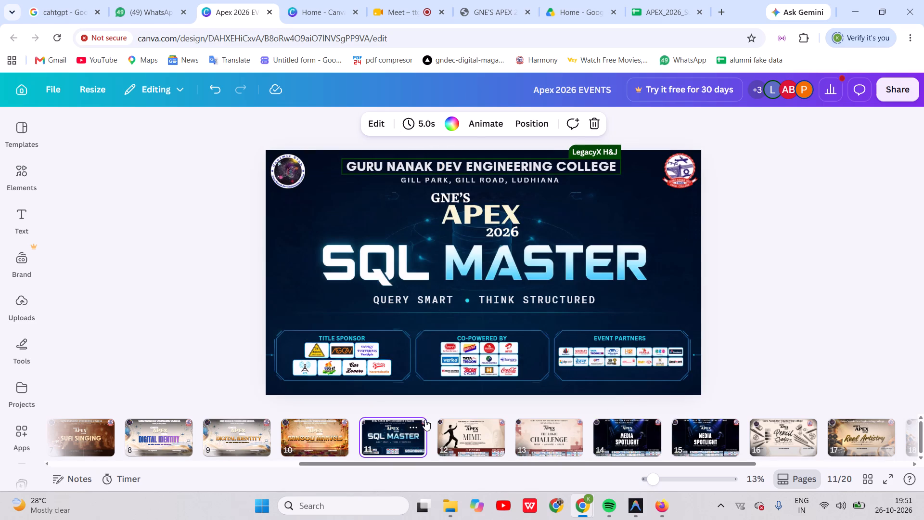
{"action": "left_click", "coordinate": [418, 423]}
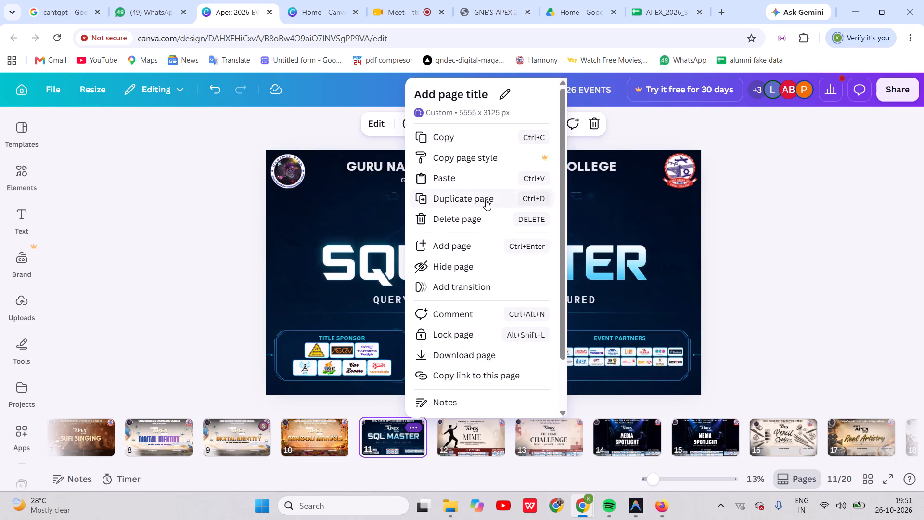
{"action": "left_click", "coordinate": [486, 200]}
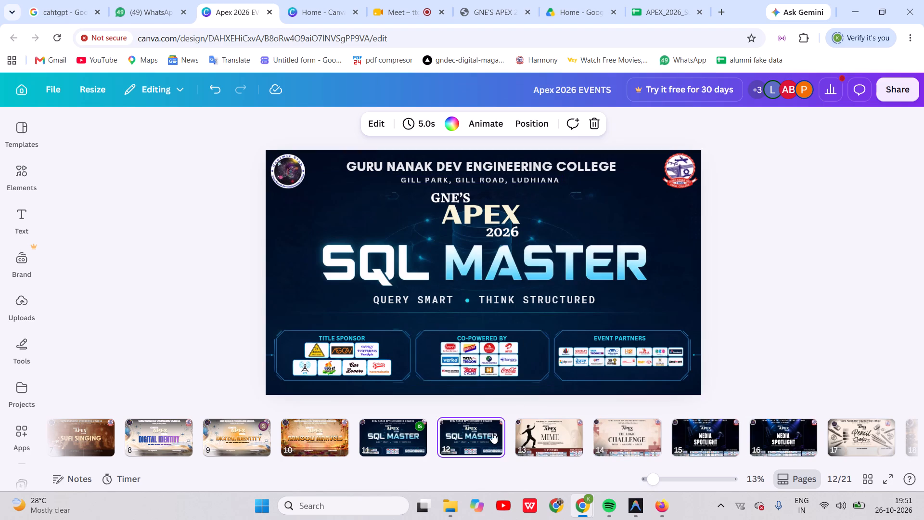
Set the letter spacing of the college name header on the duplicated SQL Master slide to 162.
{"action": "left_click", "coordinate": [472, 161]}
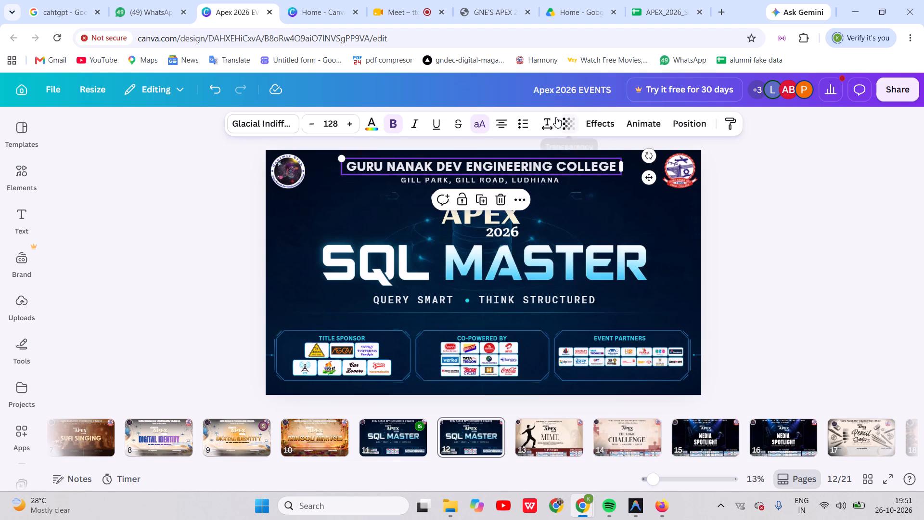
{"action": "left_click", "coordinate": [541, 118]}
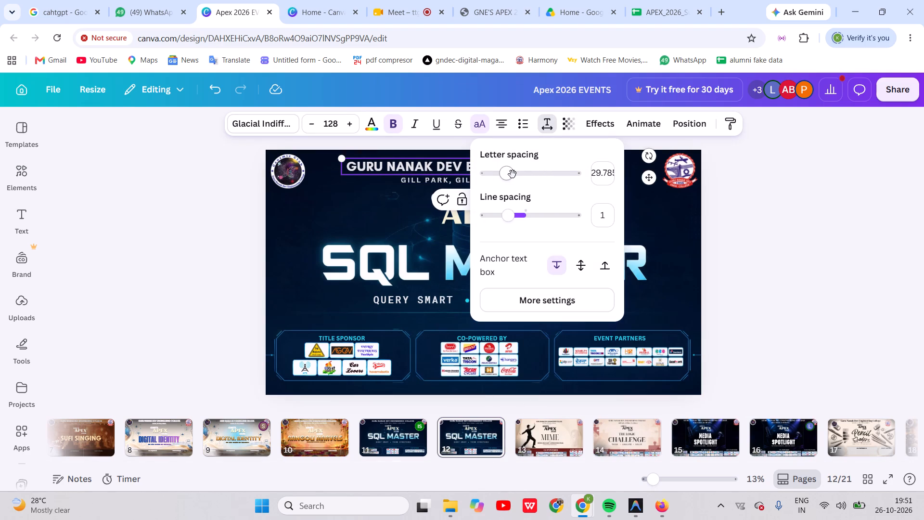
{"action": "left_click_drag", "start_coordinate": [512, 175], "coordinate": [518, 176]}
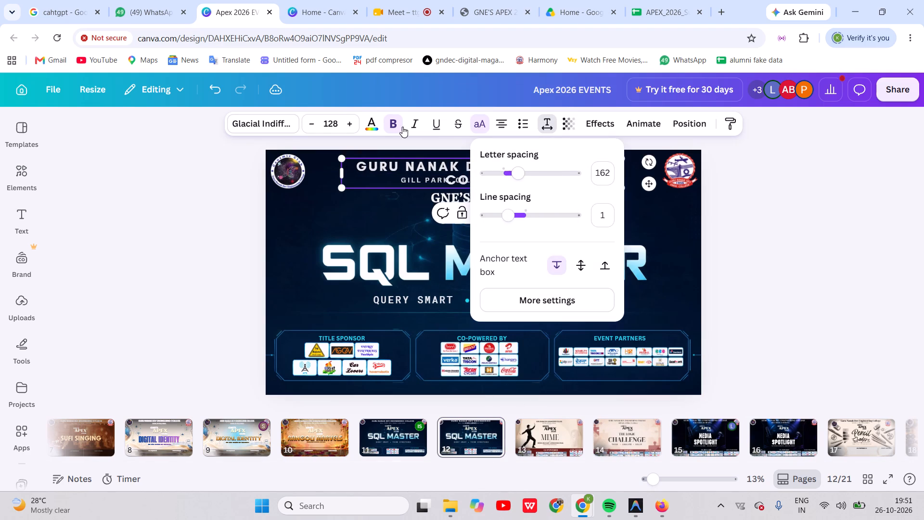
Reduce the college name header's font size to 118 on the duplicated SQL Master slide.
{"action": "triple_click", "coordinate": [314, 127]}
{"action": "triple_click", "coordinate": [314, 127]}
{"action": "triple_click", "coordinate": [314, 127]}
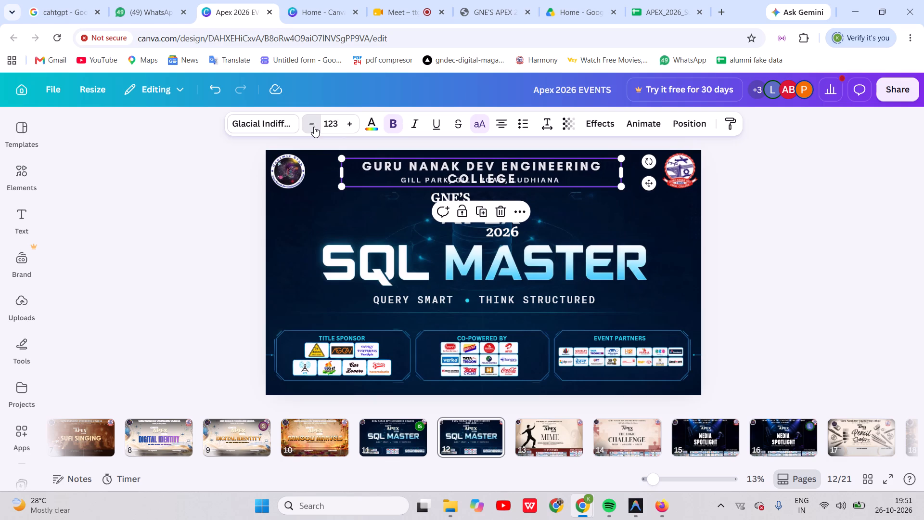
{"action": "left_click", "coordinate": [314, 127]}
{"action": "left_click_drag", "start_coordinate": [314, 127], "coordinate": [624, 166]}
Widen the college name header's text box so the name fits on one line, and align it to the page centre.
{"action": "left_click_drag", "start_coordinate": [624, 171], "coordinate": [624, 171]}
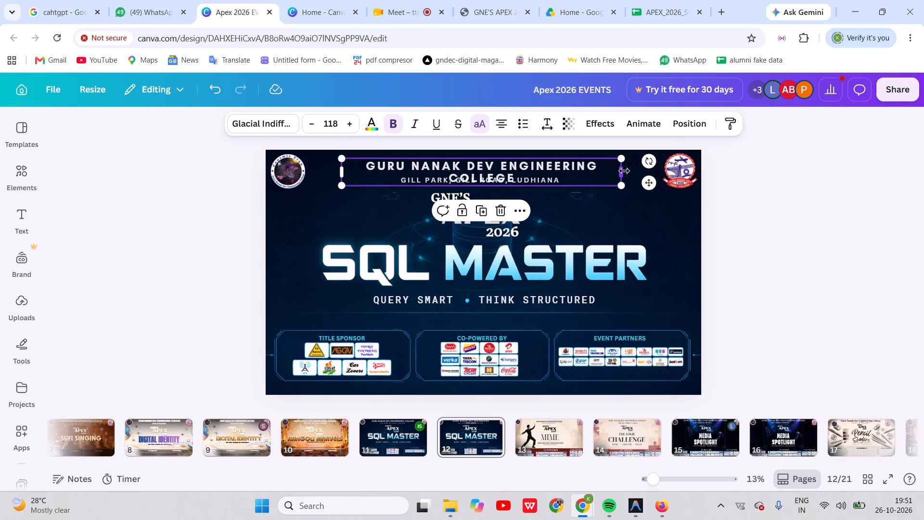
{"action": "left_click_drag", "start_coordinate": [624, 171], "coordinate": [688, 164]}
{"action": "right_click", "coordinate": [630, 165]}
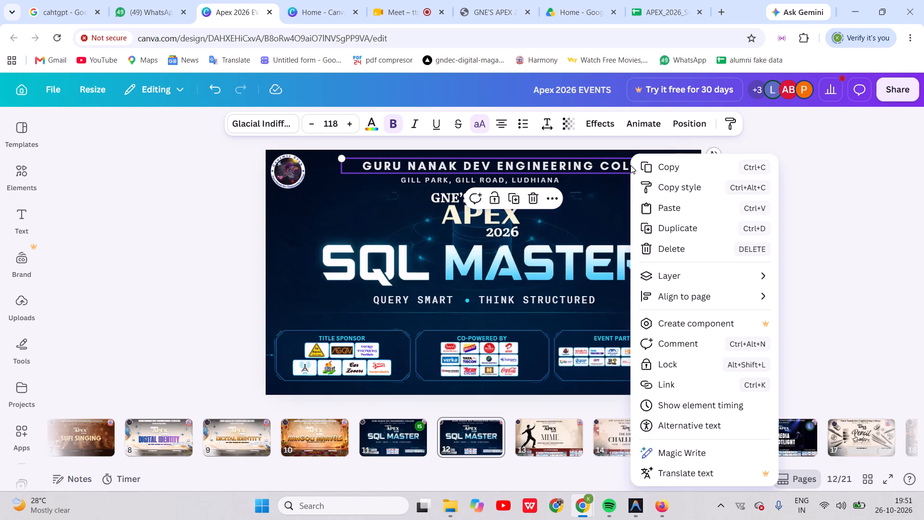
{"action": "left_click", "coordinate": [688, 292]}
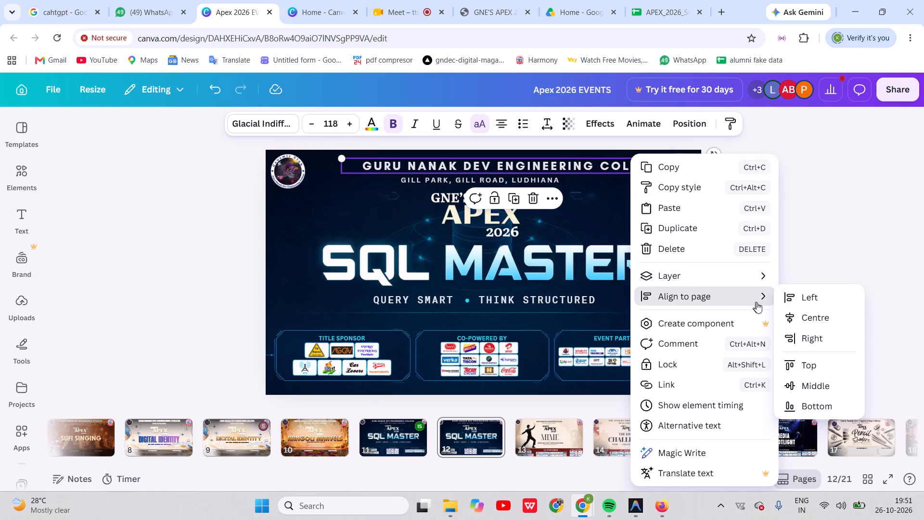
{"action": "left_click", "coordinate": [787, 318]}
{"action": "left_click", "coordinate": [820, 269]}
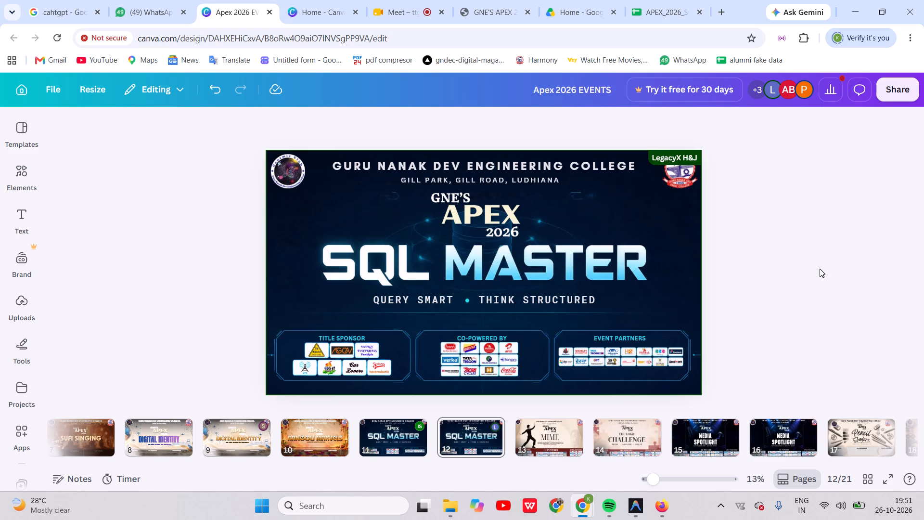
Nudge the college name header slightly upward on the duplicated SQL Master slide.
{"action": "left_click", "coordinate": [556, 169]}
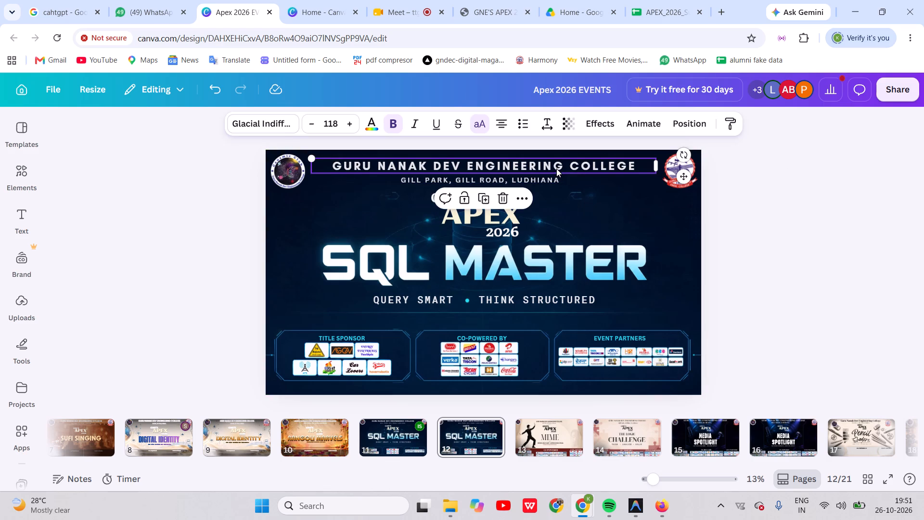
{"action": "key", "text": "Up"}
{"action": "key", "text": "Up"}
{"action": "key", "text": "Up"}
{"action": "key", "text": "Down"}
{"action": "key", "text": "Up"}
{"action": "key", "text": "Up"}
{"action": "key", "text": "Up"}
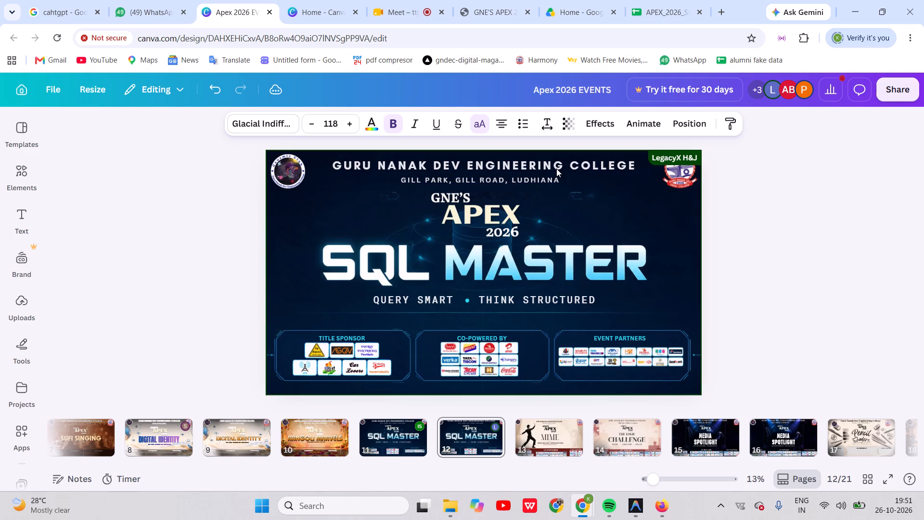
{"action": "left_click", "coordinate": [755, 137]}
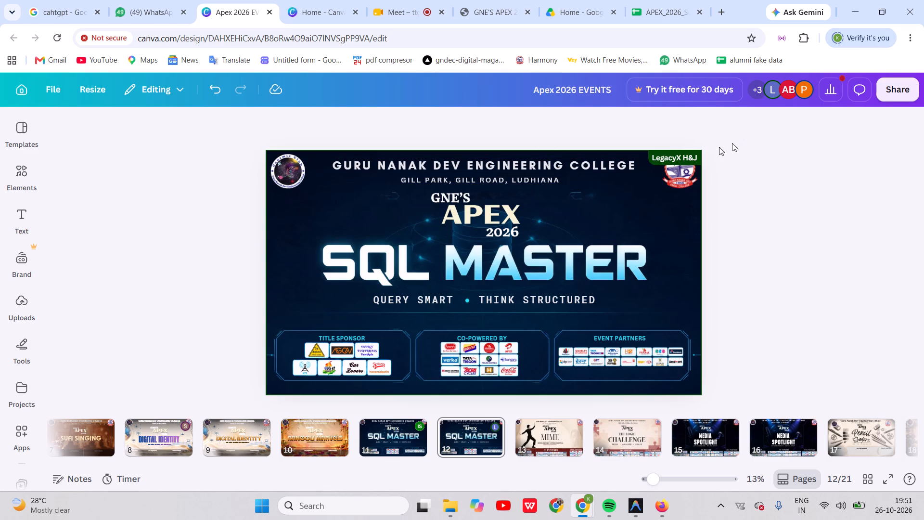
Nudge the "Gill Park, Gill Road, Ludhiana" address line slightly upward, closer to the college name header.
{"action": "left_click", "coordinate": [518, 180]}
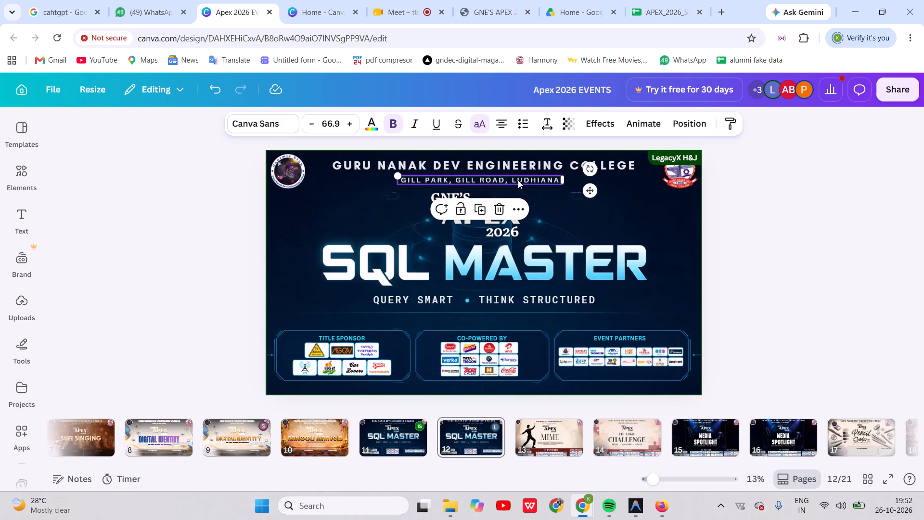
{"action": "key", "text": "Up"}
{"action": "key", "text": "Down"}
{"action": "key", "text": "Up"}
{"action": "key", "text": "Up"}
{"action": "key", "text": "Up"}
{"action": "key", "text": "Up"}
{"action": "key", "text": "Up"}
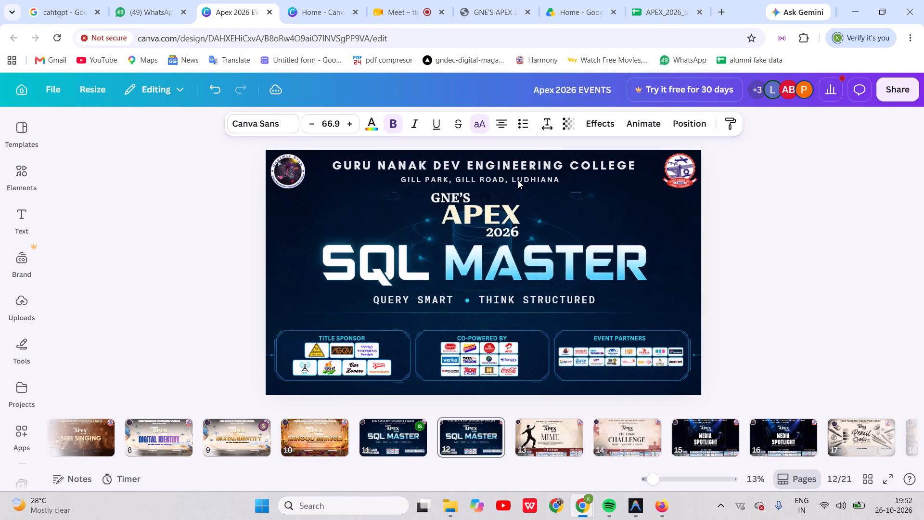
{"action": "left_click", "coordinate": [518, 180]}
{"action": "key", "text": "Up"}
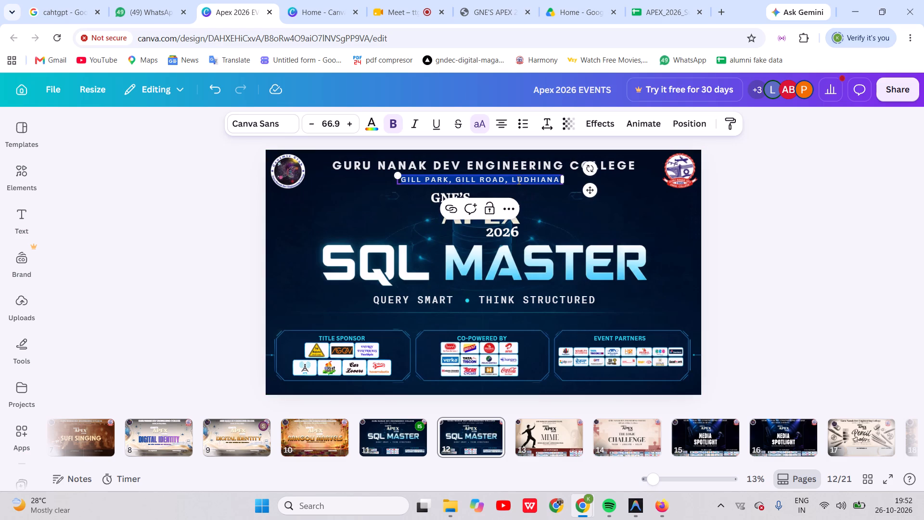
{"action": "left_click", "coordinate": [754, 212]}
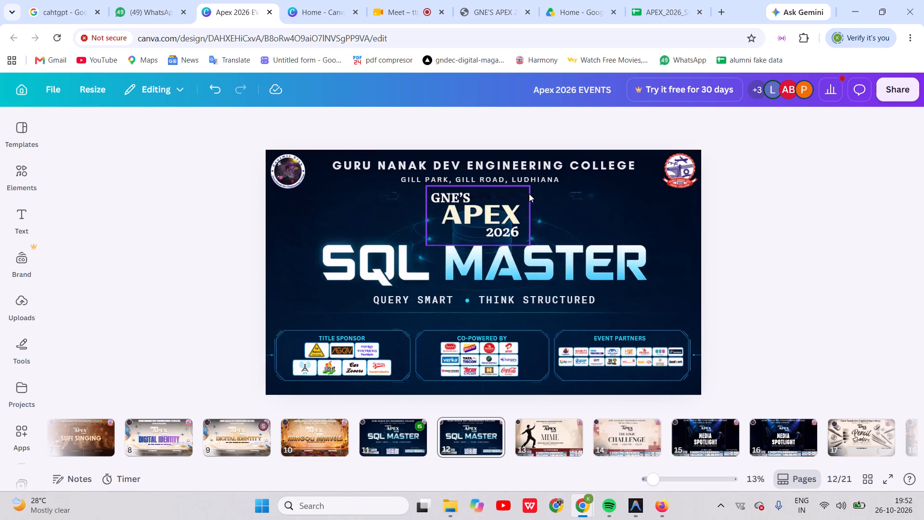
{"action": "left_click", "coordinate": [529, 182]}
{"action": "key", "text": "Up"}
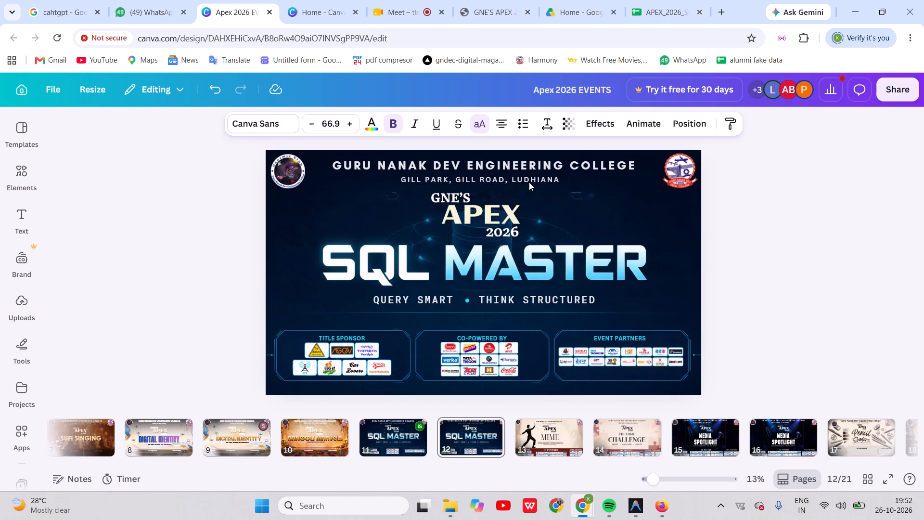
{"action": "left_click", "coordinate": [784, 227]}
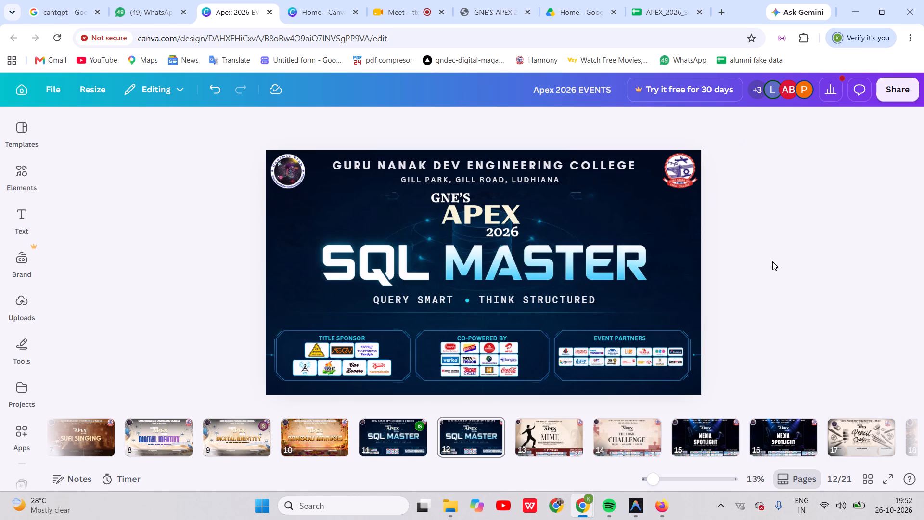
Examine the Mime slide on page 13 and the title and tagline text of The Logic Challenge slide on page 14.
{"action": "left_click", "coordinate": [540, 437]}
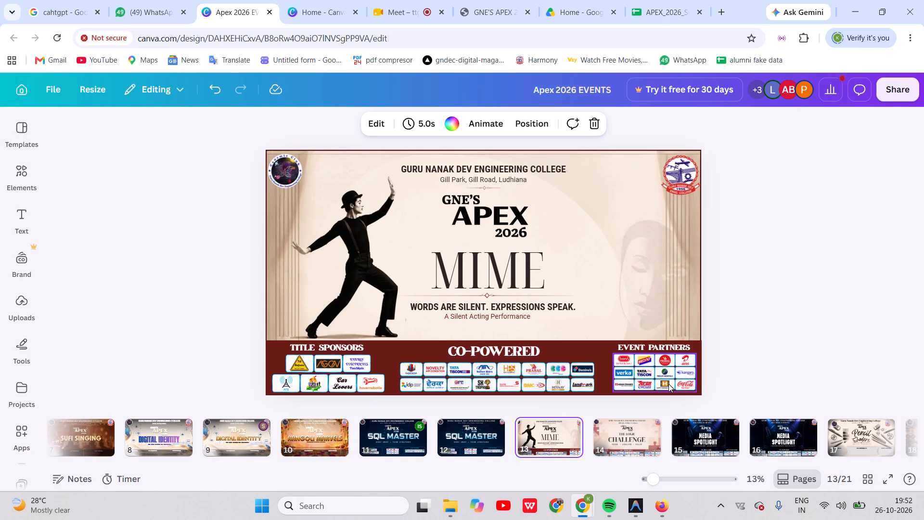
{"action": "left_click", "coordinate": [641, 434]}
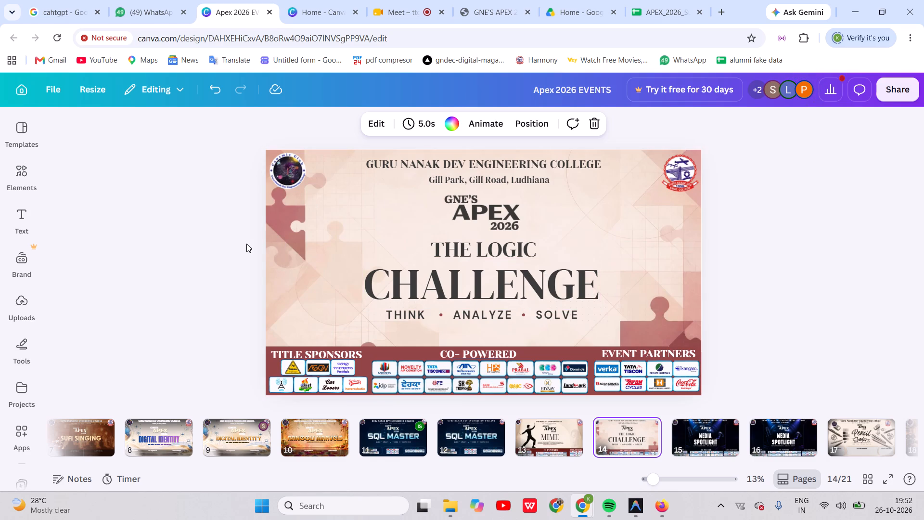
{"action": "left_click_drag", "start_coordinate": [241, 247], "coordinate": [605, 326]}
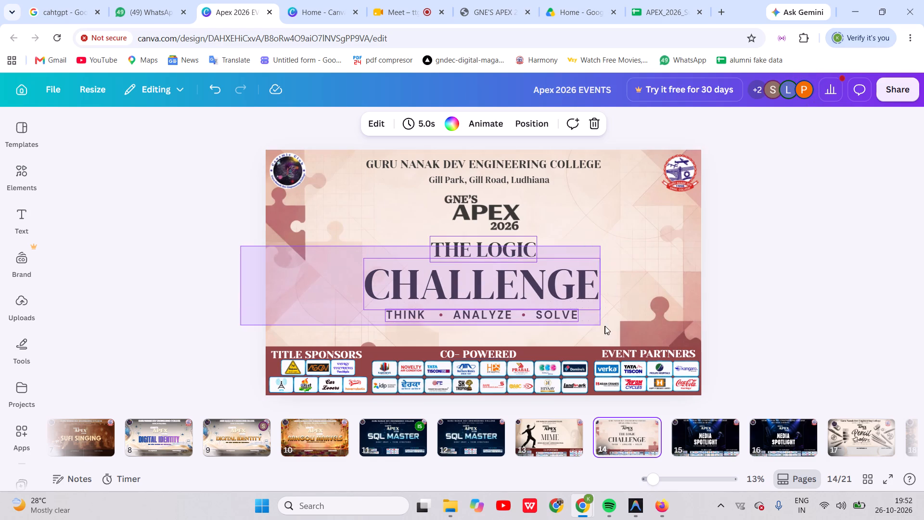
{"action": "left_click_drag", "start_coordinate": [605, 326], "coordinate": [614, 326]}
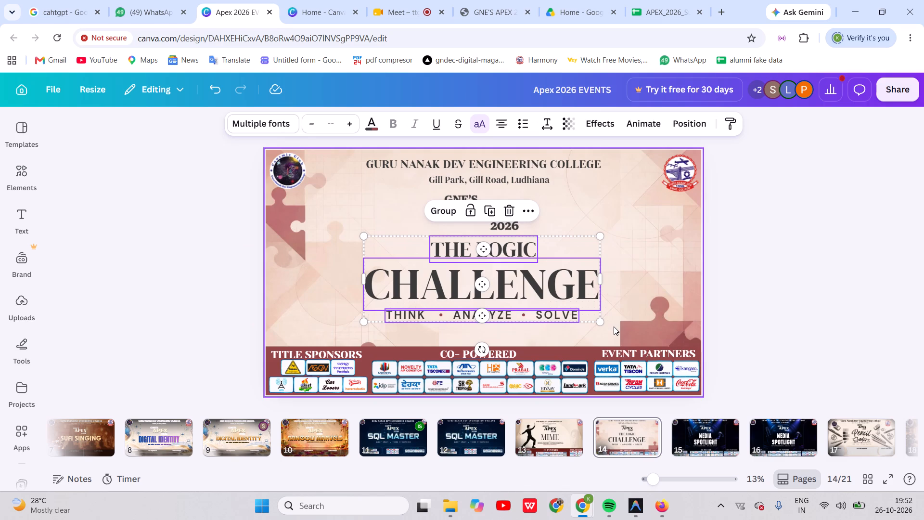
{"action": "left_click", "coordinate": [770, 302]}
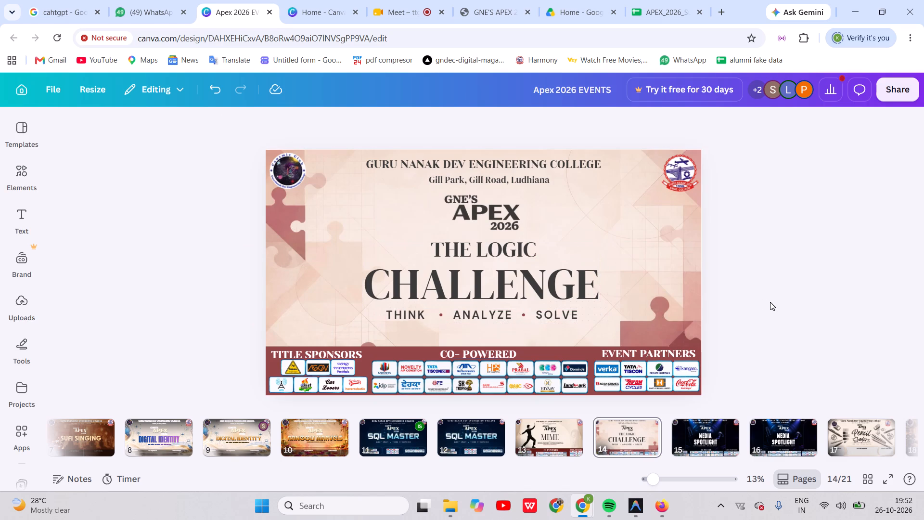
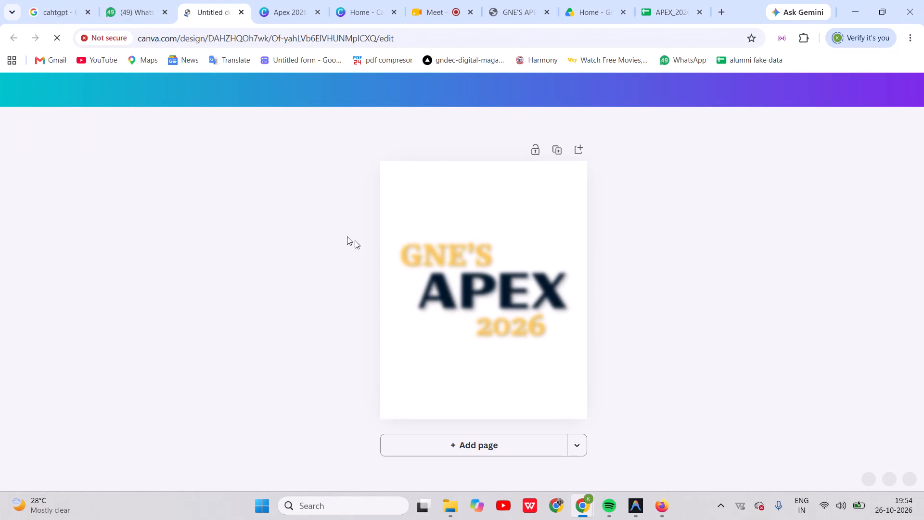
Copy the grouped "GNE'S APEX 2026" logo from the untitled Instagram post design and paste it onto blank page 2 of Apex 2026 EVENTS.
{"action": "left_click", "coordinate": [434, 235]}
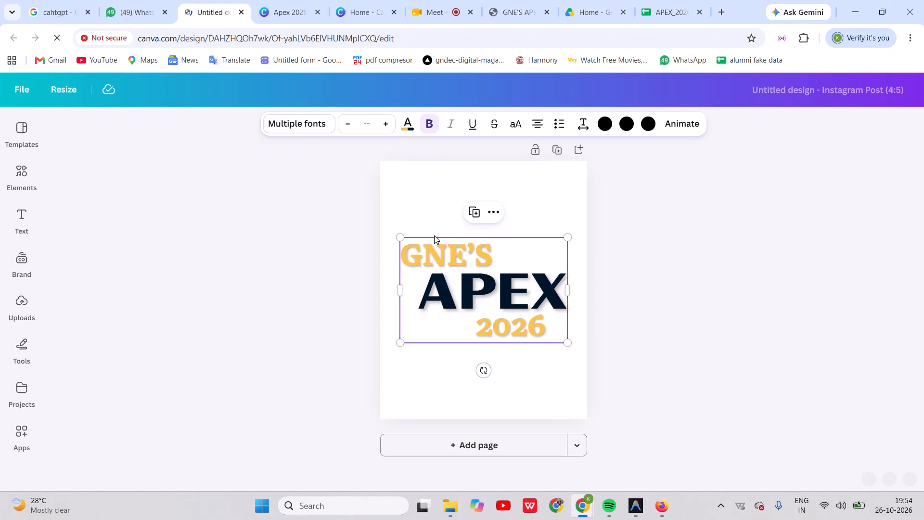
{"action": "left_click", "coordinate": [541, 221]}
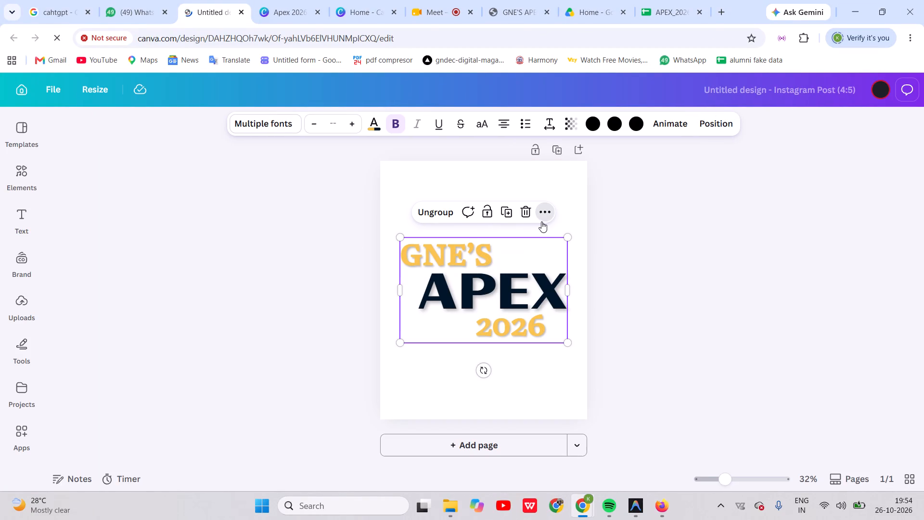
{"action": "left_click", "coordinate": [558, 245]}
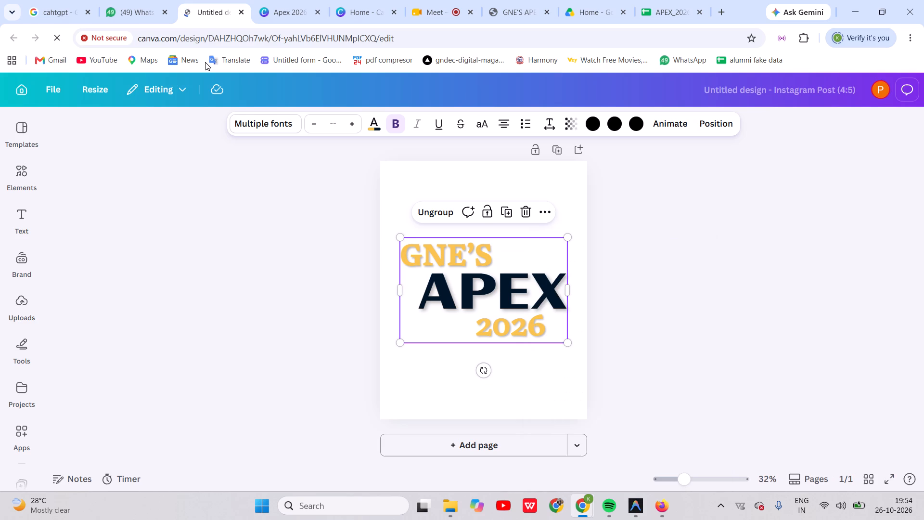
{"action": "left_click", "coordinate": [271, 16]}
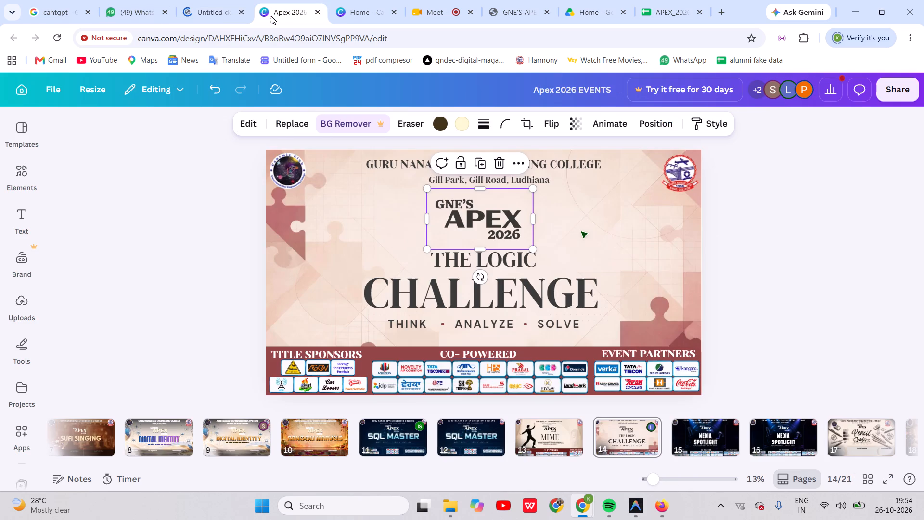
{"action": "scroll", "coordinate": [166, 455], "scroll_direction": "right", "scroll_amount": 7}
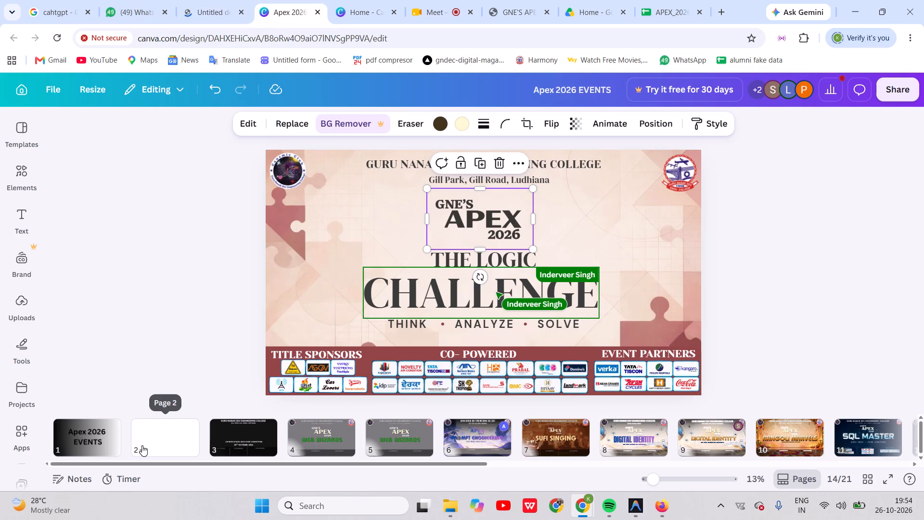
{"action": "left_click", "coordinate": [160, 444]}
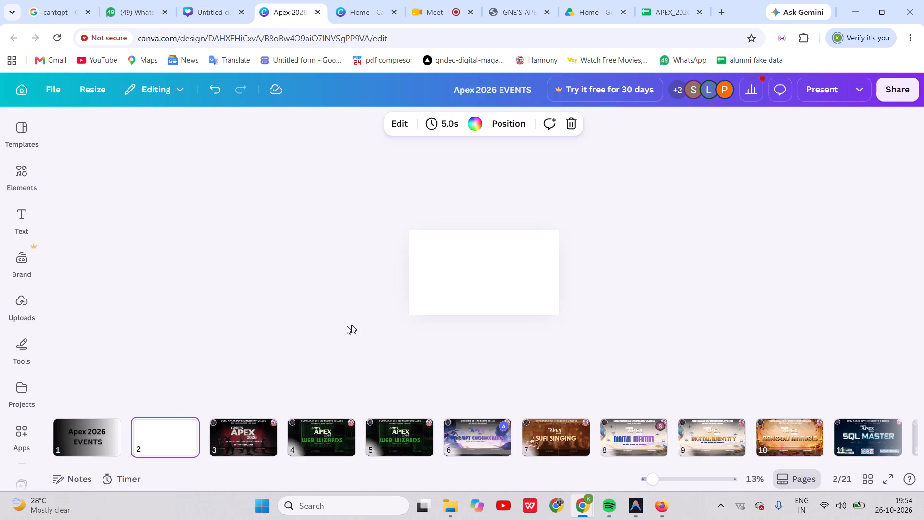
{"action": "left_click", "coordinate": [445, 302]}
{"action": "key", "text": "ctrl+v"}
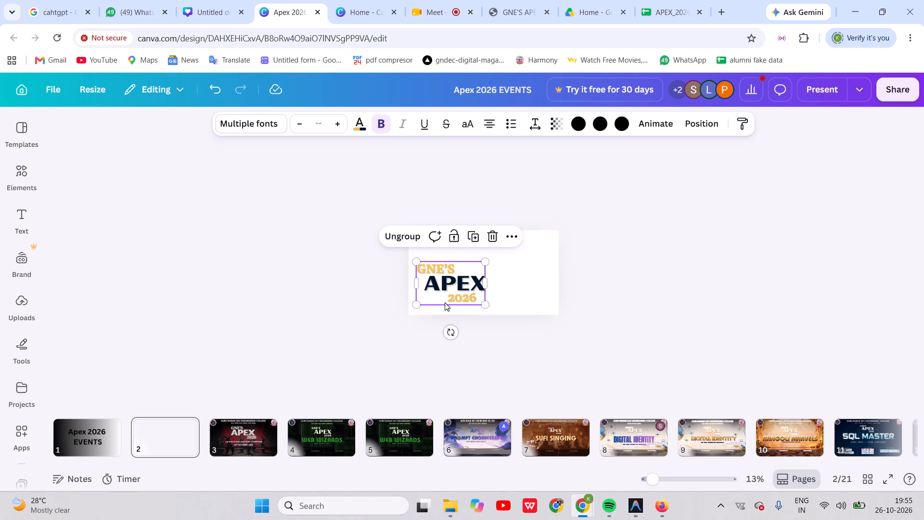
{"action": "left_click", "coordinate": [588, 273]}
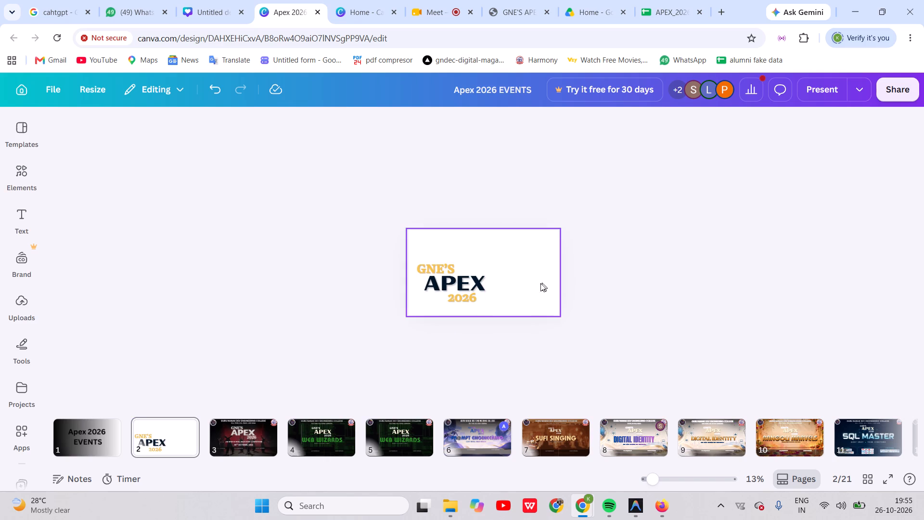
Move the "GNE'S APEX 2026" logo text on page 2 to the exact centre of the page.
{"action": "left_click_drag", "start_coordinate": [477, 290], "coordinate": [508, 281]}
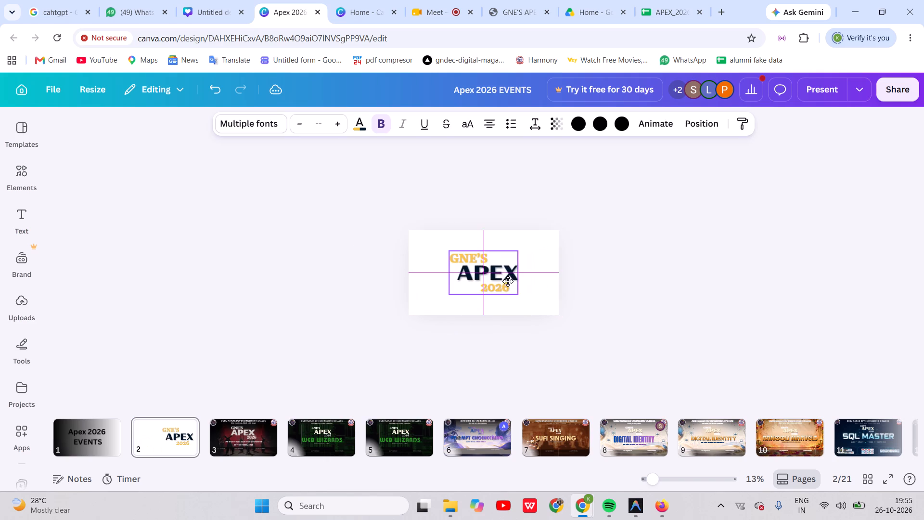
{"action": "left_click_drag", "start_coordinate": [508, 281], "coordinate": [508, 279]}
{"action": "left_click", "coordinate": [603, 318]}
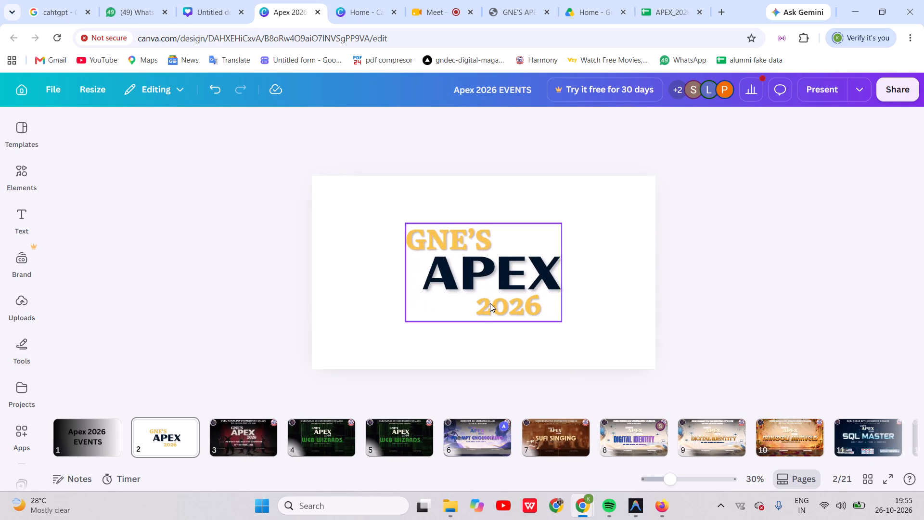
{"action": "left_click", "coordinate": [787, 298]}
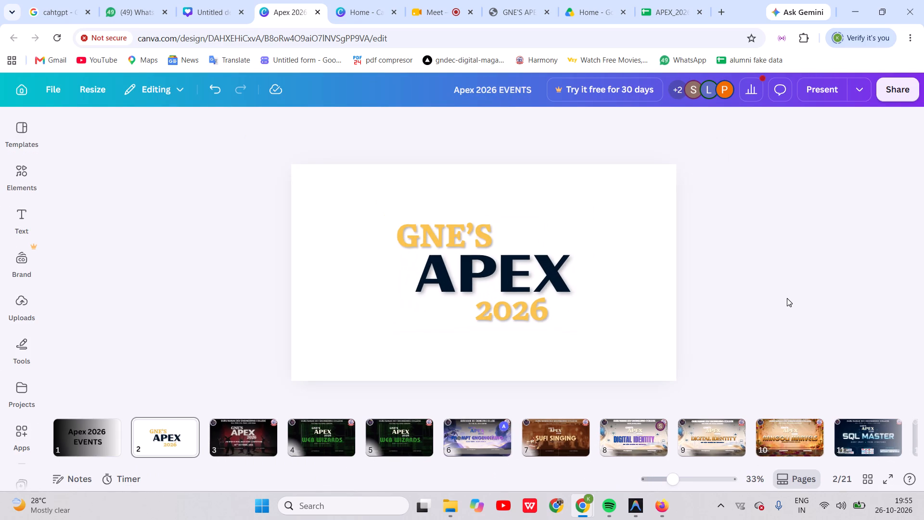
Look through the slide thumbnails and examine the Sufi Singing slide on page 7.
{"action": "scroll", "coordinate": [519, 444], "scroll_direction": "left", "scroll_amount": 4}
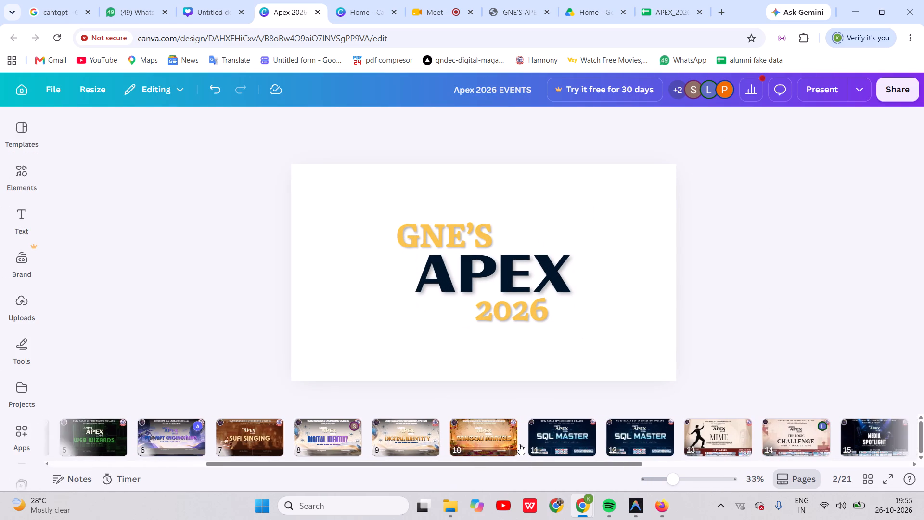
{"action": "scroll", "coordinate": [519, 444], "scroll_direction": "left", "scroll_amount": 1}
{"action": "scroll", "coordinate": [456, 441], "scroll_direction": "right", "scroll_amount": 1}
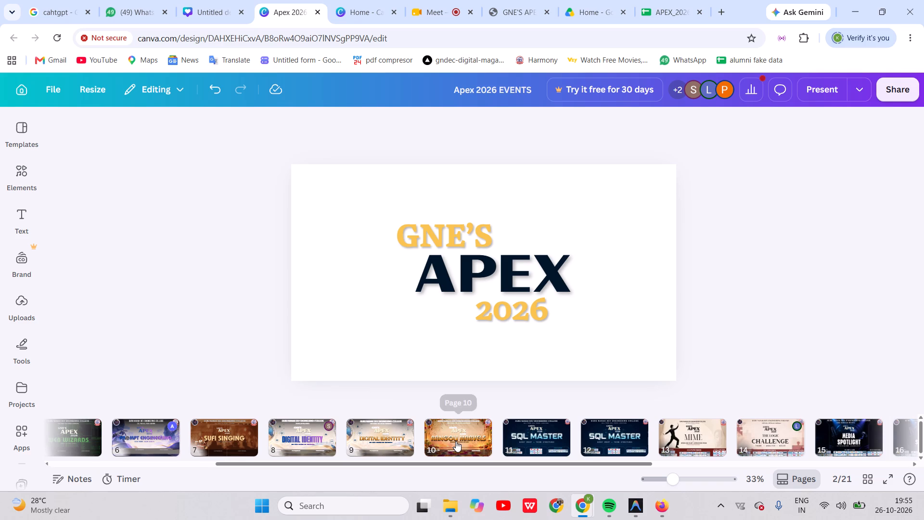
{"action": "scroll", "coordinate": [456, 441], "scroll_direction": "right", "scroll_amount": 3}
{"action": "scroll", "coordinate": [456, 441], "scroll_direction": "left", "scroll_amount": 1}
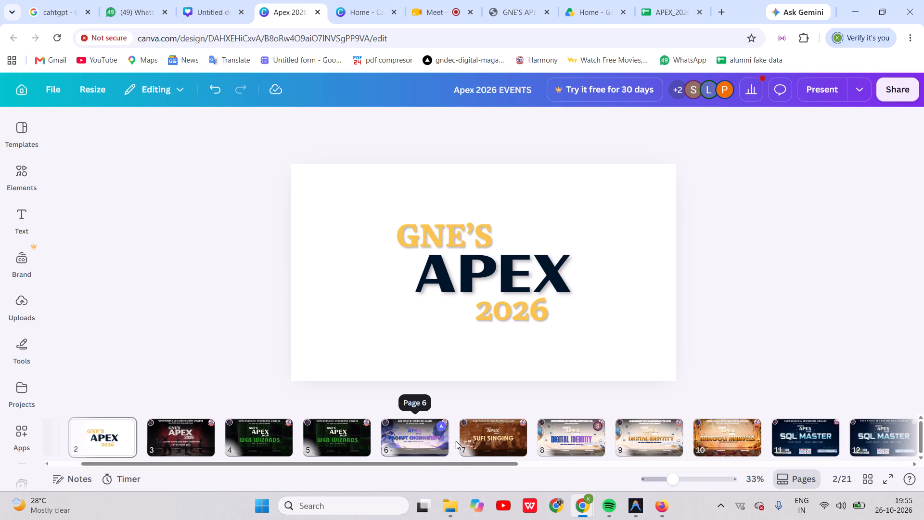
{"action": "scroll", "coordinate": [456, 441], "scroll_direction": "left", "scroll_amount": 1}
{"action": "right_click", "coordinate": [456, 441]}
{"action": "scroll", "coordinate": [456, 441], "scroll_direction": "left", "scroll_amount": 2}
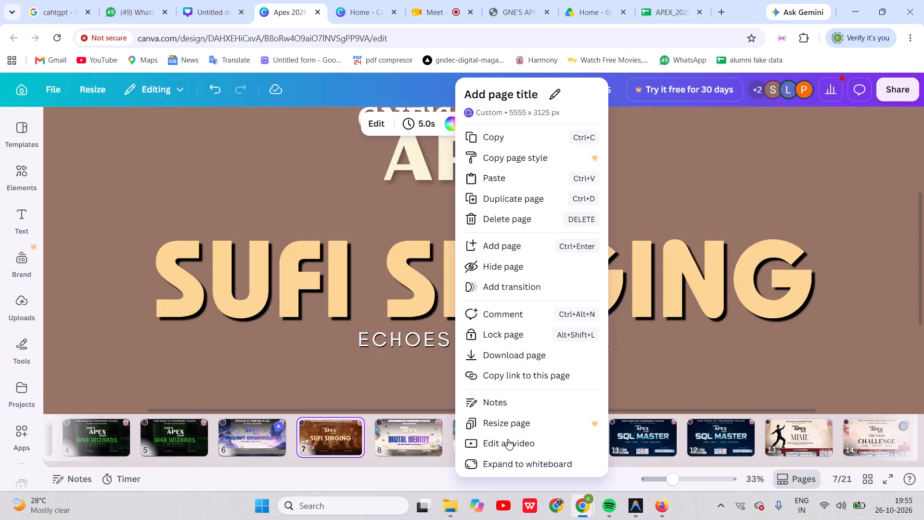
{"action": "left_click", "coordinate": [745, 373]}
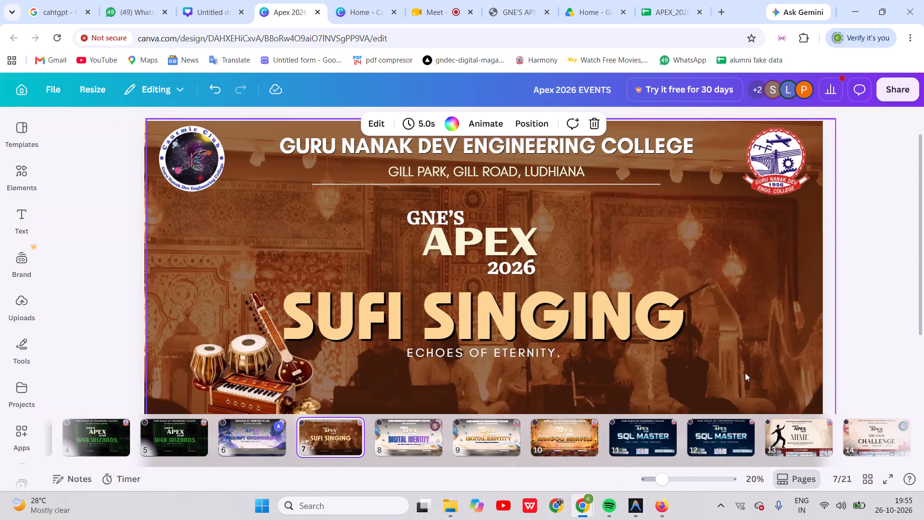
Scan the thumbnails of the event slides through page 21 and go back to the middle pages.
{"action": "scroll", "coordinate": [461, 443], "scroll_direction": "right", "scroll_amount": 4}
{"action": "scroll", "coordinate": [461, 443], "scroll_direction": "left", "scroll_amount": 2}
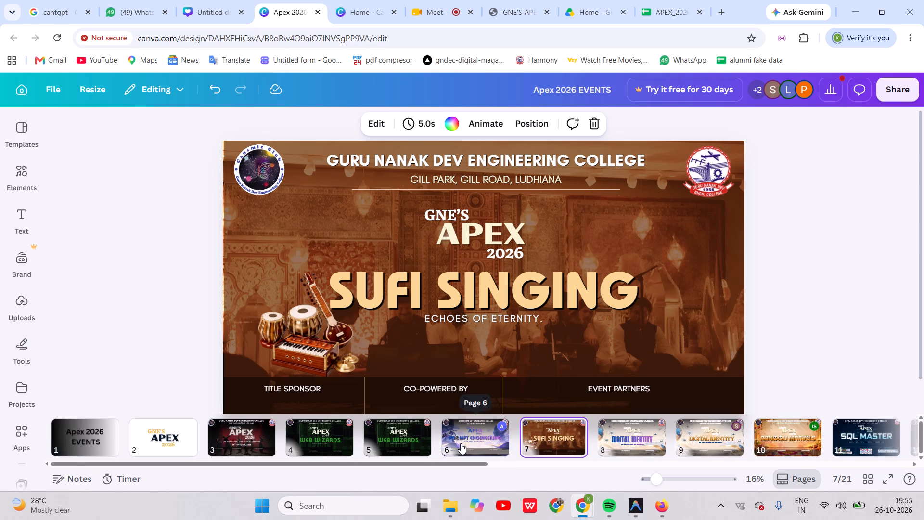
{"action": "scroll", "coordinate": [461, 443], "scroll_direction": "left", "scroll_amount": 5}
{"action": "scroll", "coordinate": [461, 443], "scroll_direction": "right", "scroll_amount": 1}
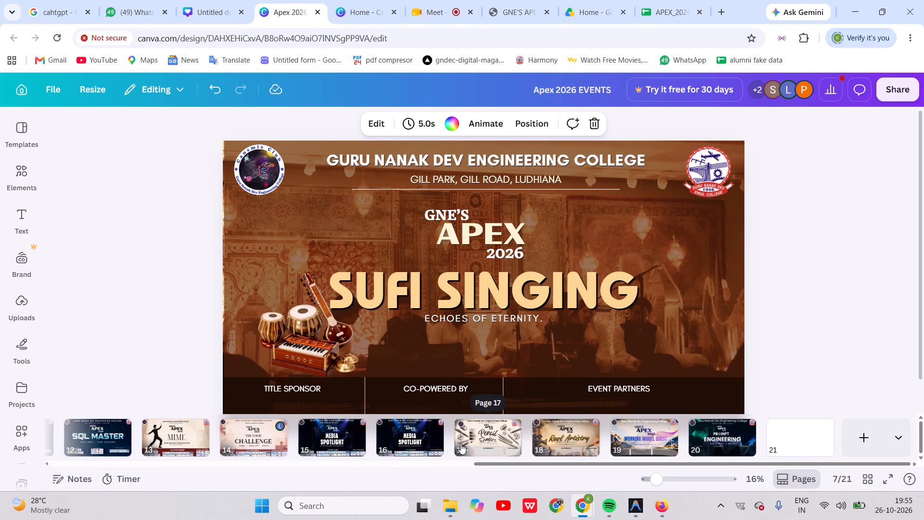
{"action": "scroll", "coordinate": [461, 443], "scroll_direction": "right", "scroll_amount": 8}
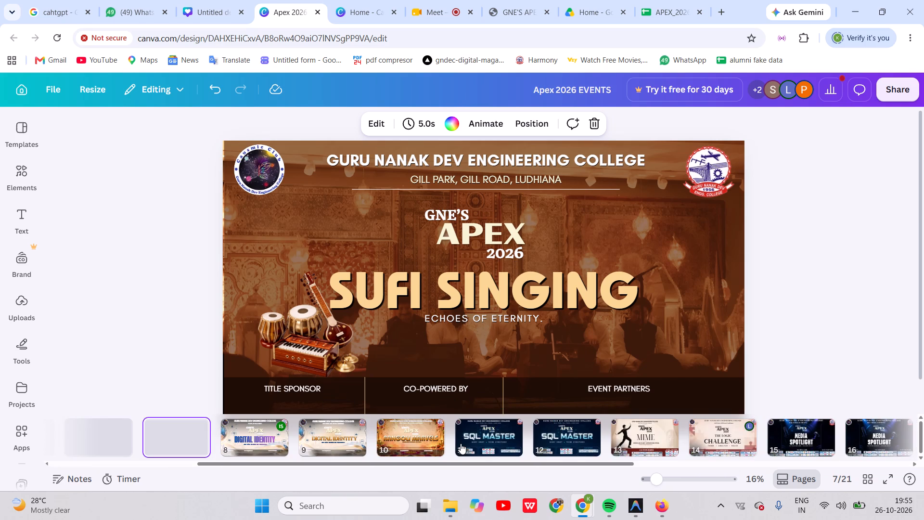
{"action": "scroll", "coordinate": [461, 443], "scroll_direction": "right", "scroll_amount": 2}
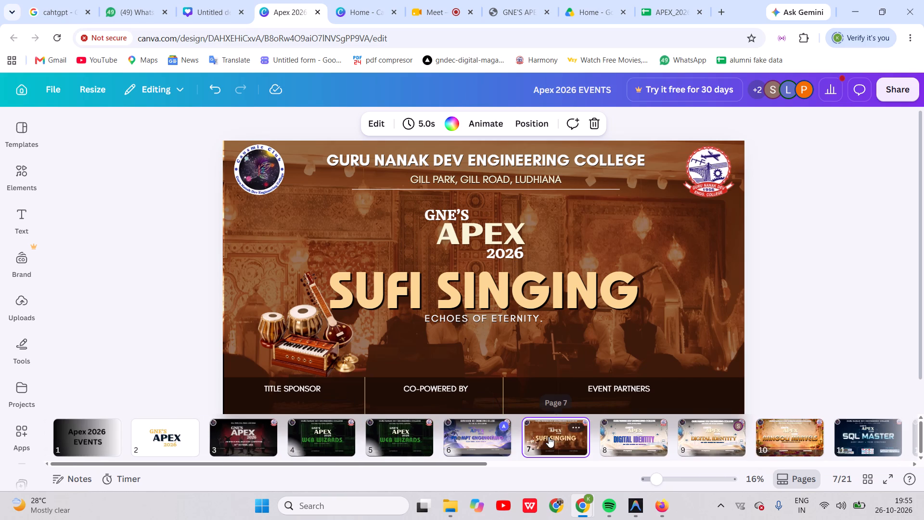
{"action": "scroll", "coordinate": [553, 430], "scroll_direction": "left", "scroll_amount": 3}
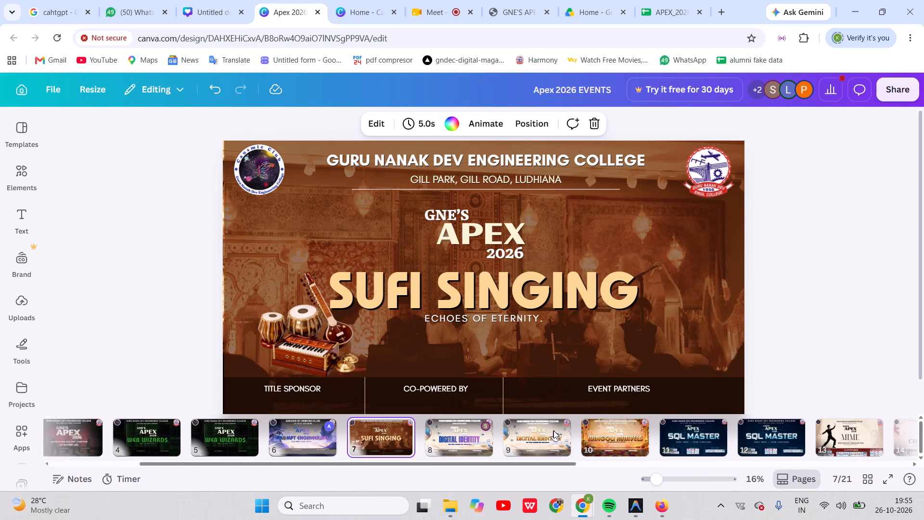
{"action": "scroll", "coordinate": [553, 430], "scroll_direction": "left", "scroll_amount": 3}
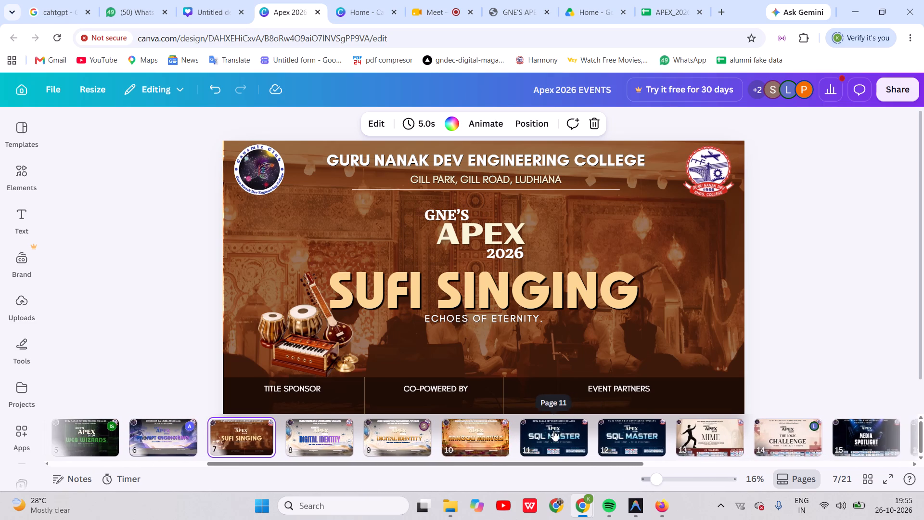
{"action": "scroll", "coordinate": [553, 430], "scroll_direction": "left", "scroll_amount": 1}
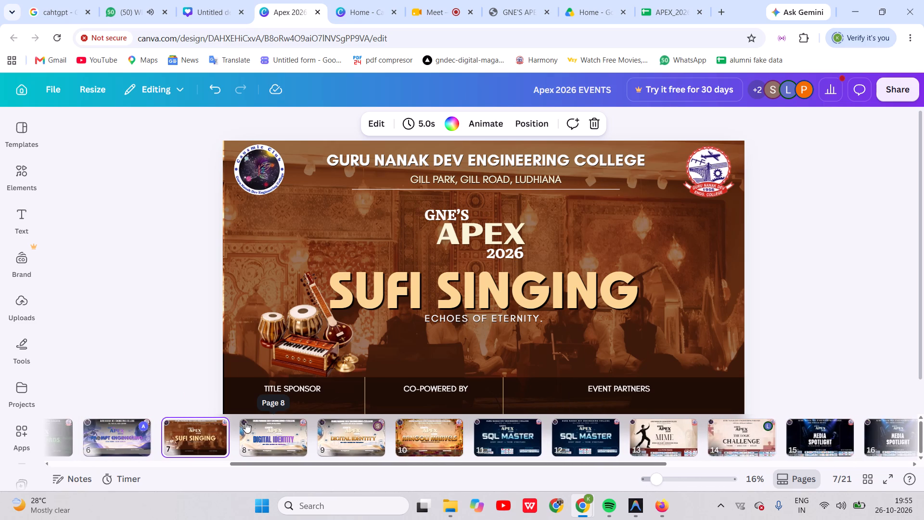
{"action": "scroll", "coordinate": [725, 435], "scroll_direction": "left", "scroll_amount": 2}
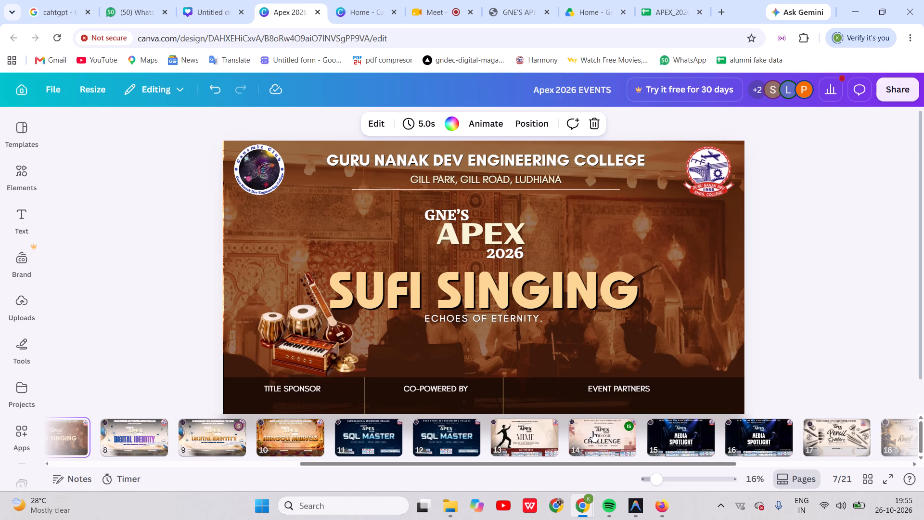
Examine The Logic Challenge slide on page 14 and the Media Spotlight slide on page 15.
{"action": "left_click", "coordinate": [614, 439]}
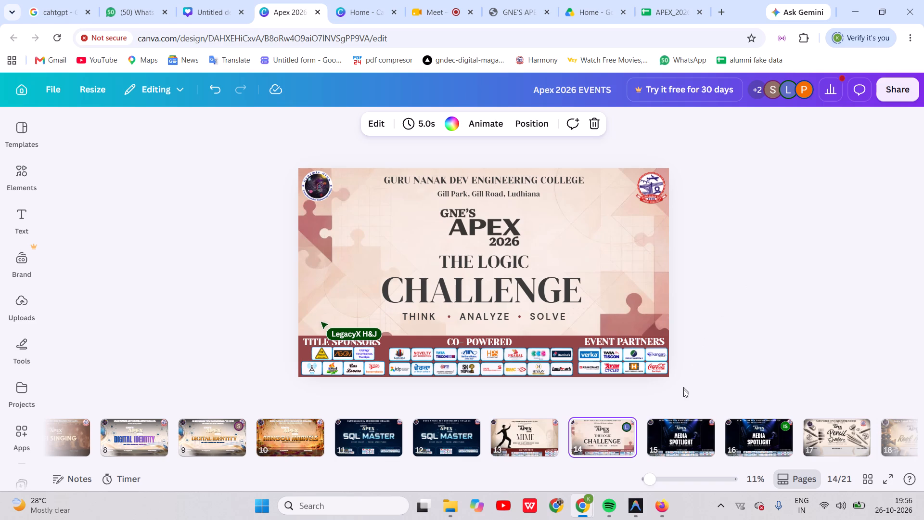
{"action": "left_click", "coordinate": [700, 439]}
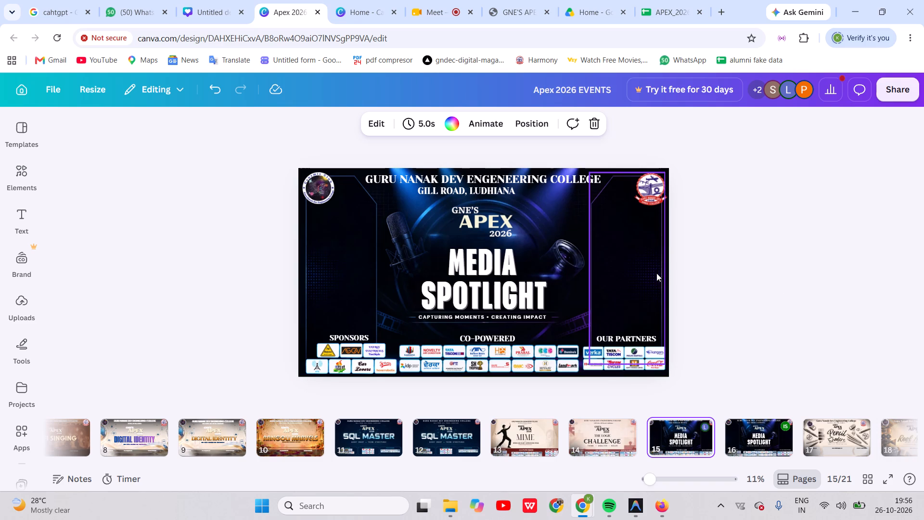
{"action": "left_click", "coordinate": [711, 261]}
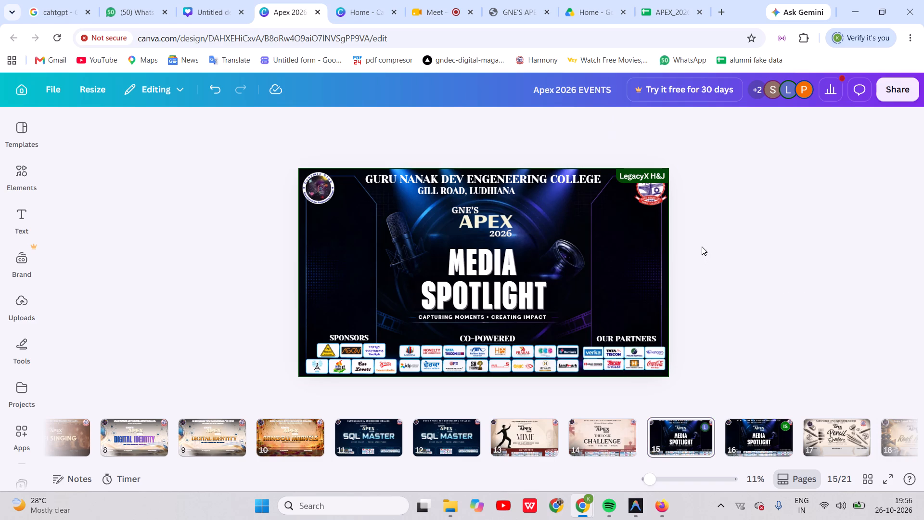
Move the decorative frame graphic on the right side of the Media Spotlight slide completely off the page.
{"action": "left_click", "coordinate": [632, 248]}
{"action": "left_click_drag", "start_coordinate": [632, 248], "coordinate": [765, 249]}
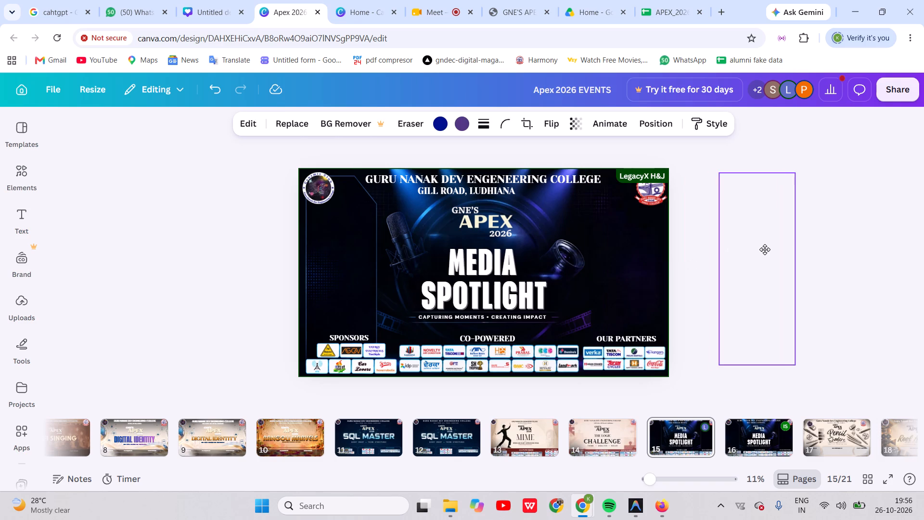
{"action": "left_click_drag", "start_coordinate": [765, 249], "coordinate": [767, 250]}
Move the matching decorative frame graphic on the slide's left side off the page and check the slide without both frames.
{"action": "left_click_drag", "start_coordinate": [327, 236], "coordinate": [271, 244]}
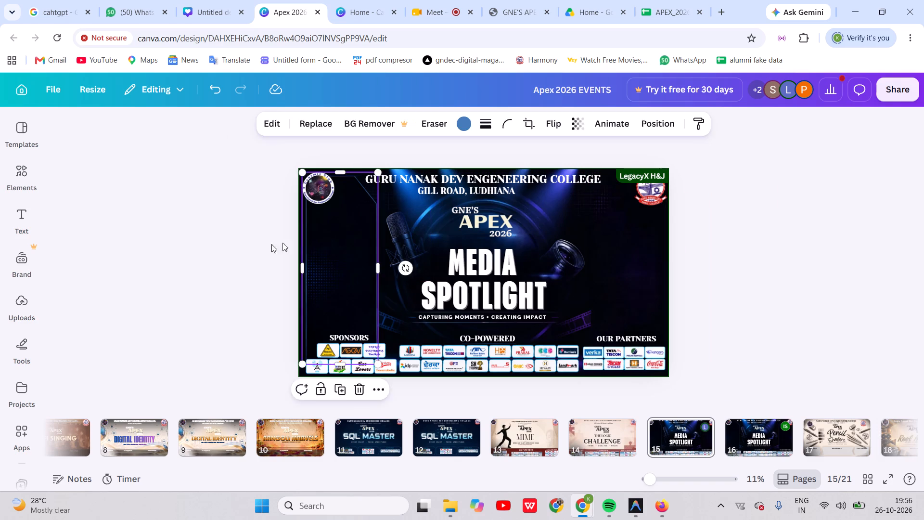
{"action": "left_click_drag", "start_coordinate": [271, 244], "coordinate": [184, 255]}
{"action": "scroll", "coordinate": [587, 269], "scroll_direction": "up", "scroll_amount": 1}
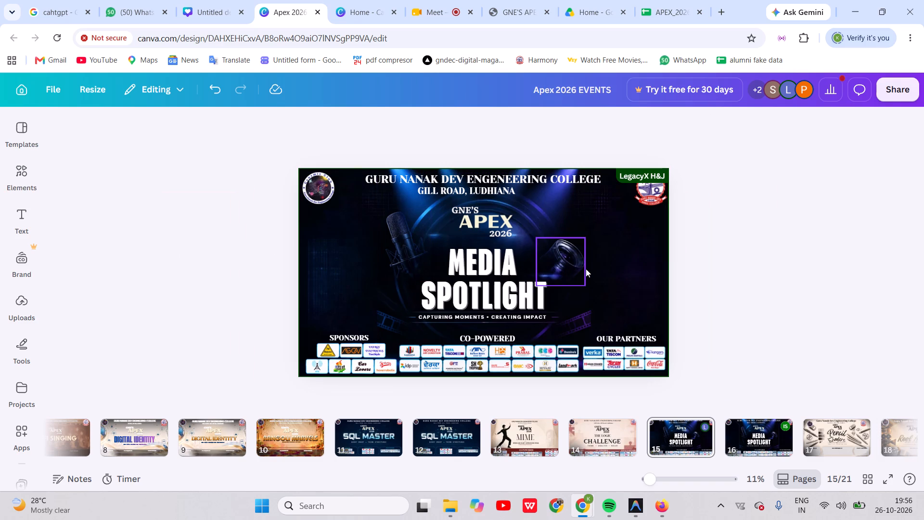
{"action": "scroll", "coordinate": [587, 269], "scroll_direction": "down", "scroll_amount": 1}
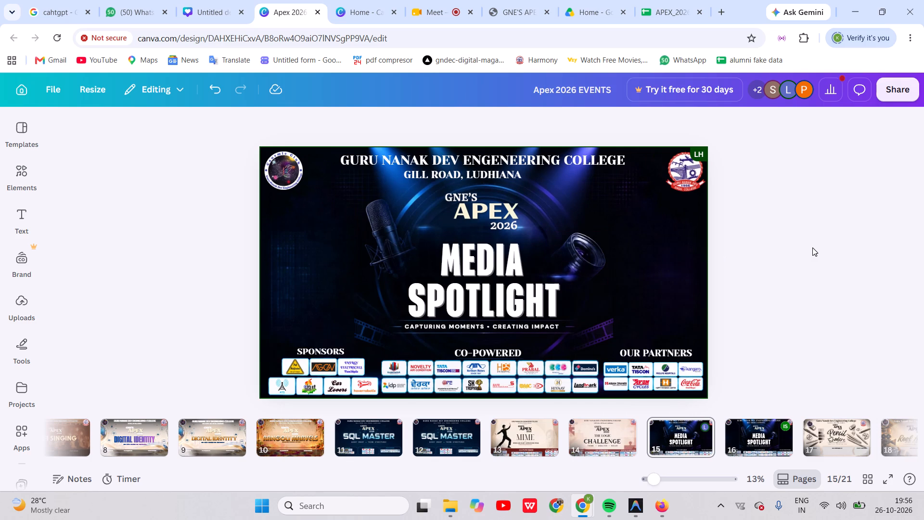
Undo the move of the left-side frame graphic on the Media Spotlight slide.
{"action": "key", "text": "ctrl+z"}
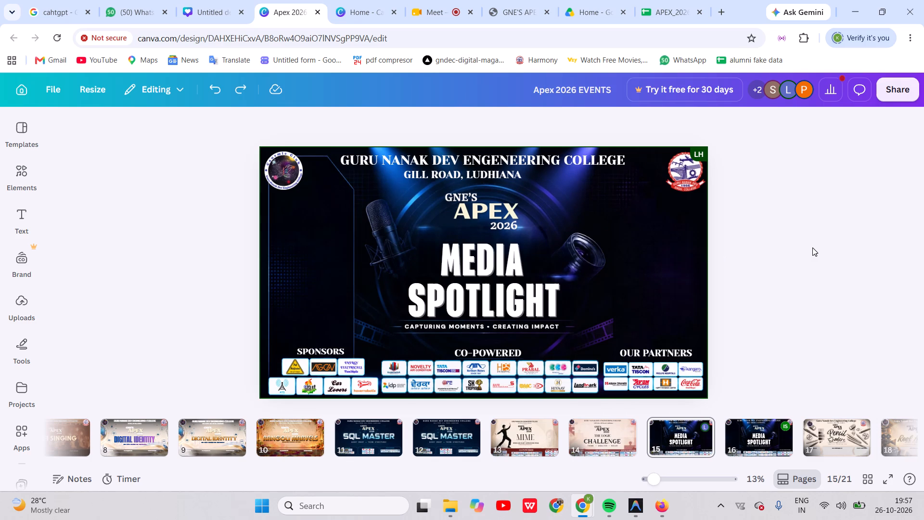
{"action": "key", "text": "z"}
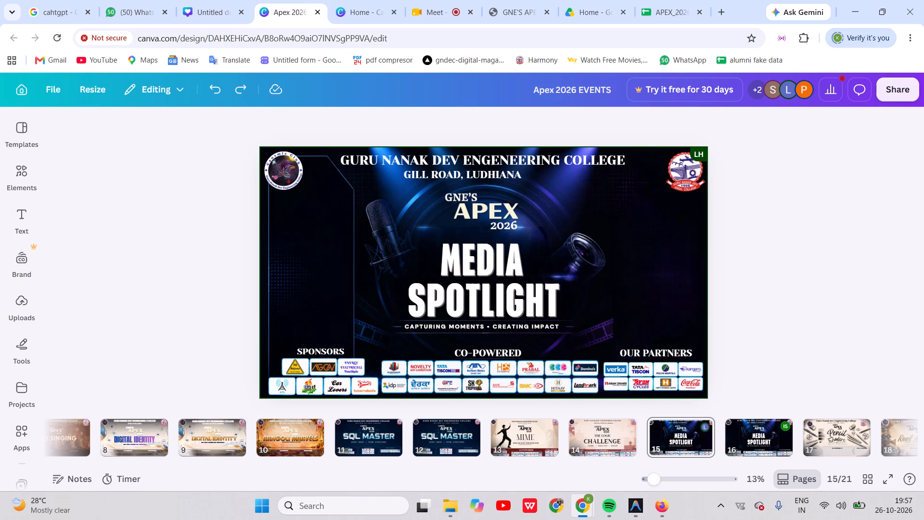
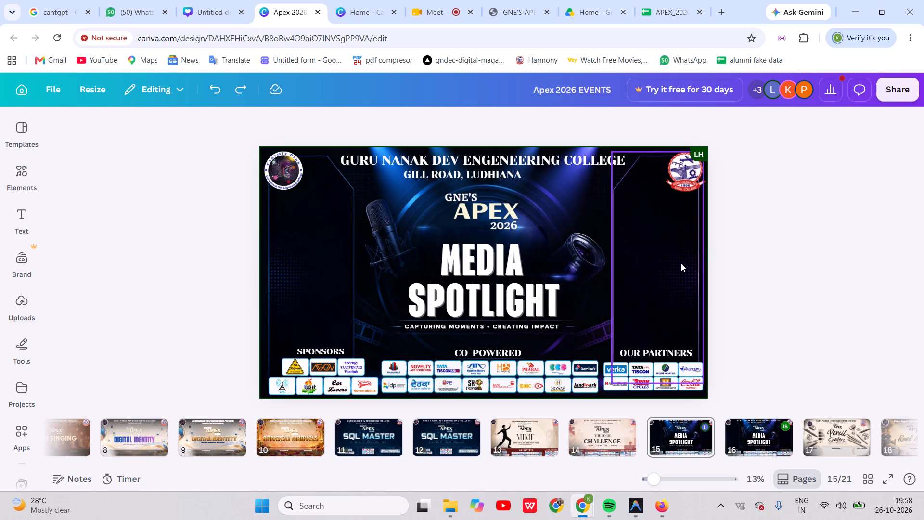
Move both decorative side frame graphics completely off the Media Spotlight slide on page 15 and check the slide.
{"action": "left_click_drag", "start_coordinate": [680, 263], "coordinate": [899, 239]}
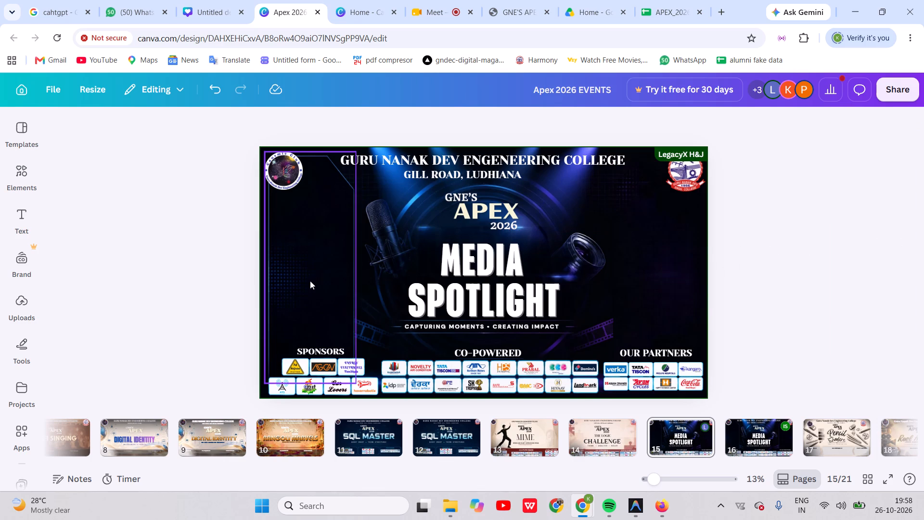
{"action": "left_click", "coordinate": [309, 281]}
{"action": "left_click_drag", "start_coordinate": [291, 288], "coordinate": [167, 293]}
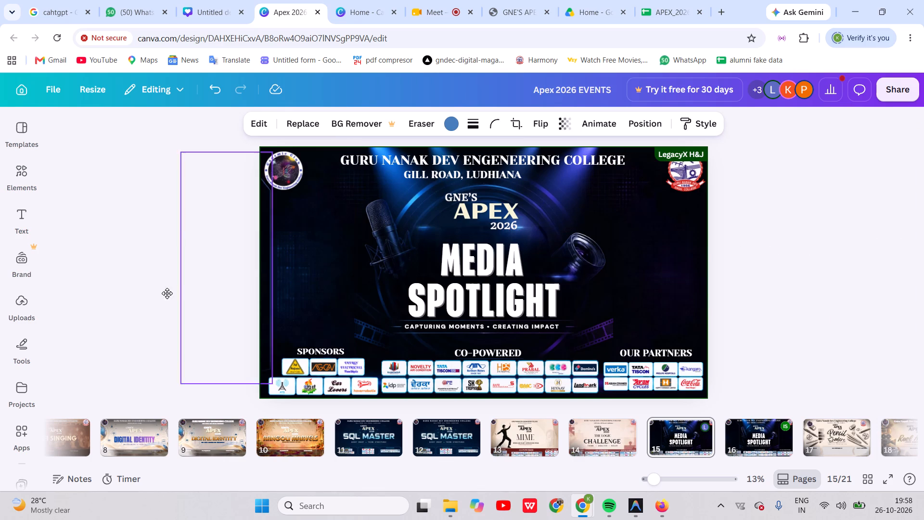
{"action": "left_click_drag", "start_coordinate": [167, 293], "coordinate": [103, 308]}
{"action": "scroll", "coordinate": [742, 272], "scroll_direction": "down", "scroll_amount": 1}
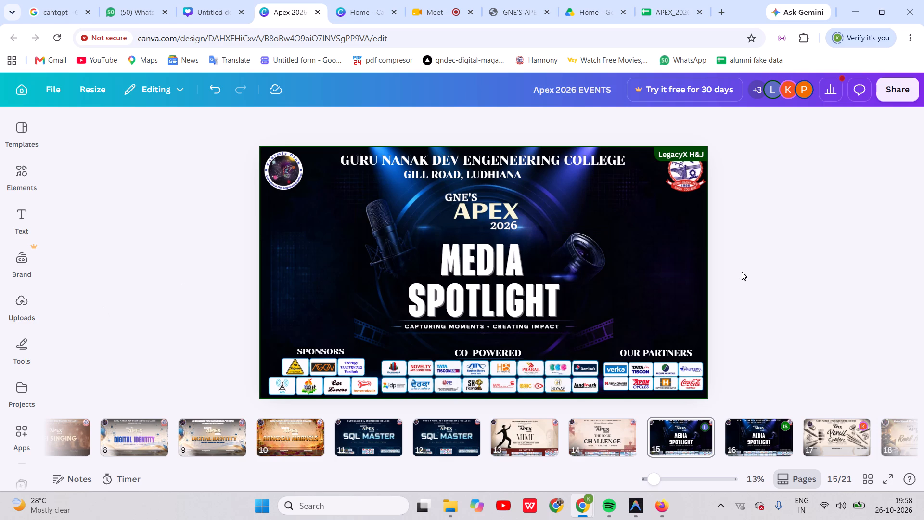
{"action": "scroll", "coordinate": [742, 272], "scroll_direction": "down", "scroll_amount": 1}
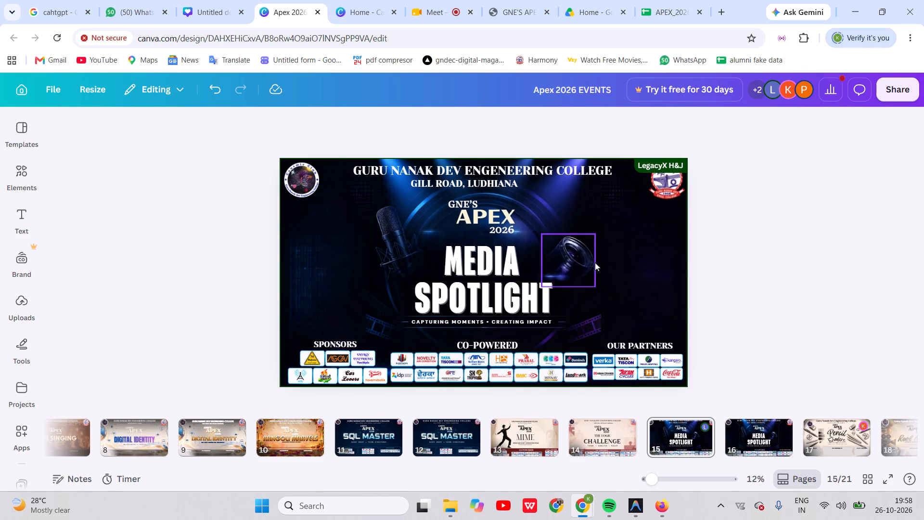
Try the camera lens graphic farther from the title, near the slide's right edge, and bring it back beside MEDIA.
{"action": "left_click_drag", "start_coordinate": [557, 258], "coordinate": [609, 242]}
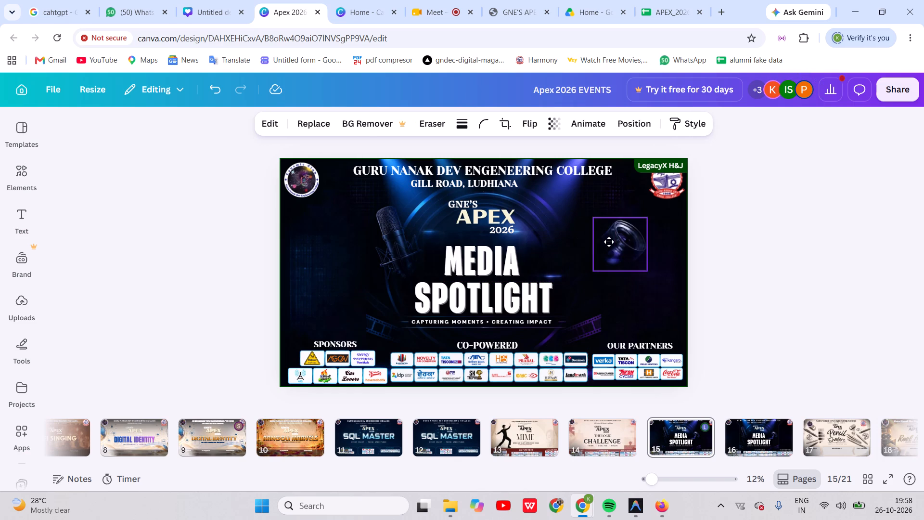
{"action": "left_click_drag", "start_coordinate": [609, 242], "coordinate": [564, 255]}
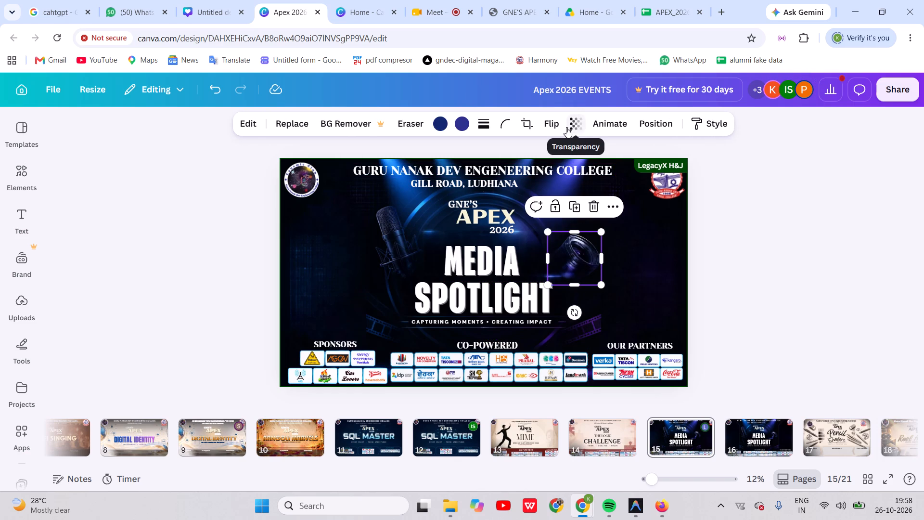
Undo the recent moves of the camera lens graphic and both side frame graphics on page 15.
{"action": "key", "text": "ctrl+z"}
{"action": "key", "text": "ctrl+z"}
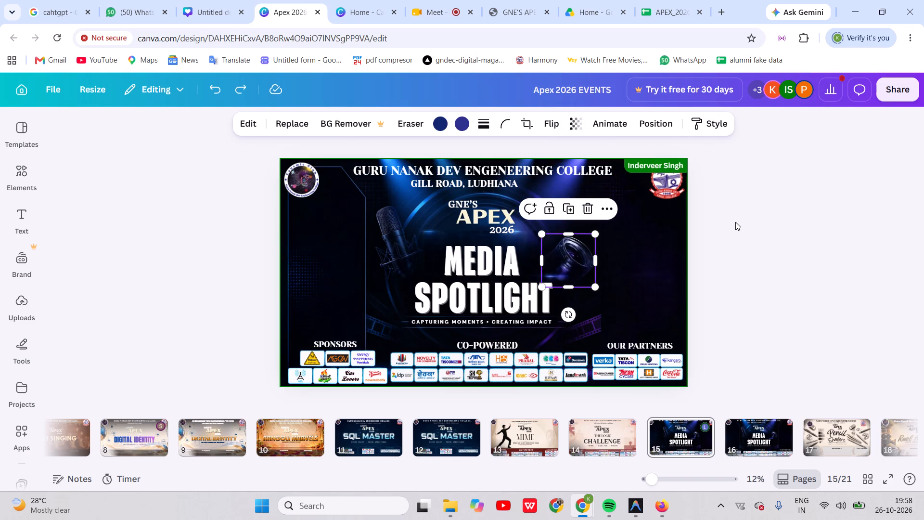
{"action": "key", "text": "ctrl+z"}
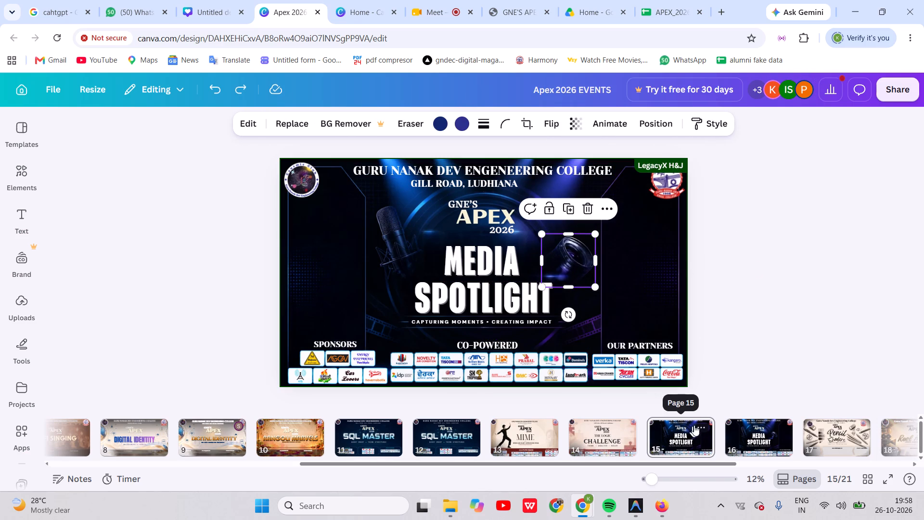
Duplicate the Media Spotlight slide on page 15.
{"action": "left_click", "coordinate": [698, 424]}
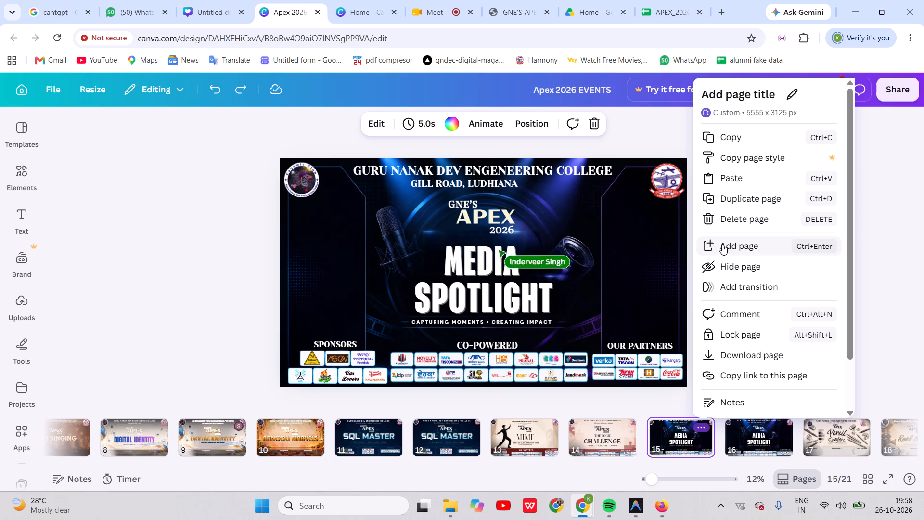
{"action": "left_click", "coordinate": [724, 202]}
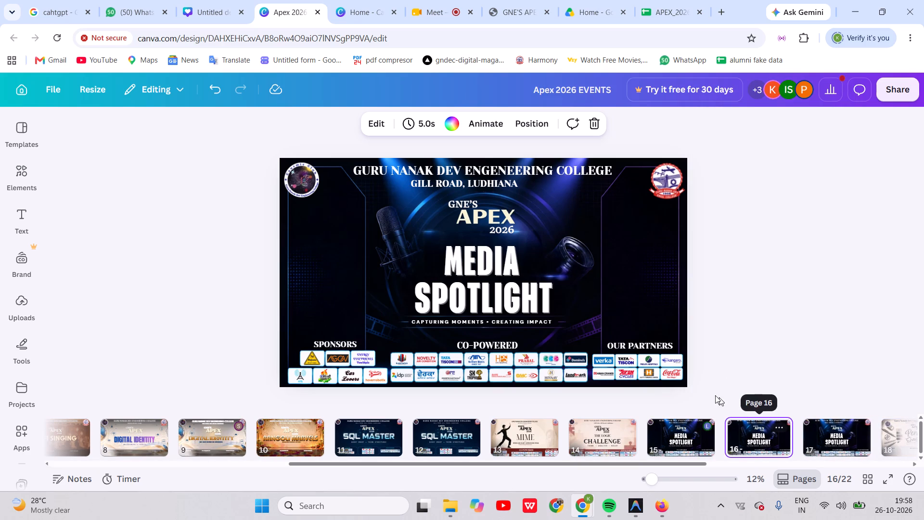
Move the right and left decorative frame graphics off the duplicated Media Spotlight slide on page 16.
{"action": "left_click_drag", "start_coordinate": [637, 282], "coordinate": [828, 264]}
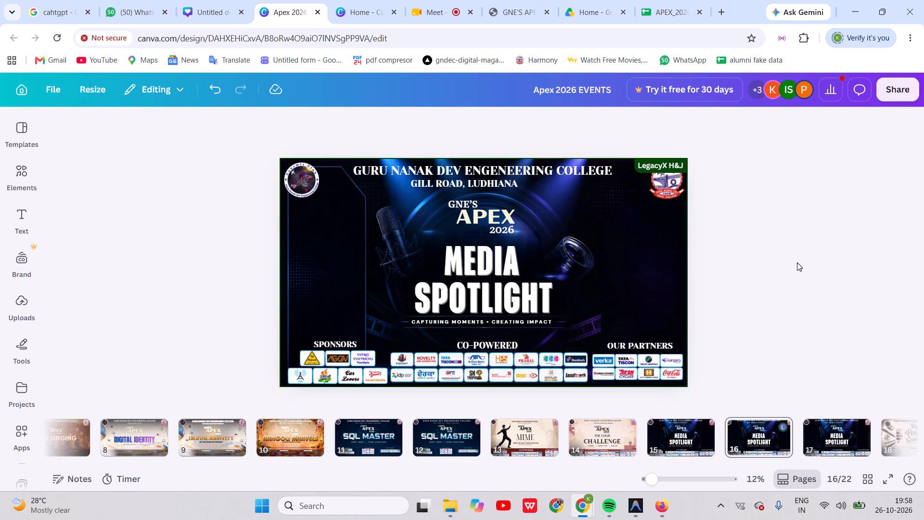
{"action": "left_click_drag", "start_coordinate": [323, 266], "coordinate": [63, 284]}
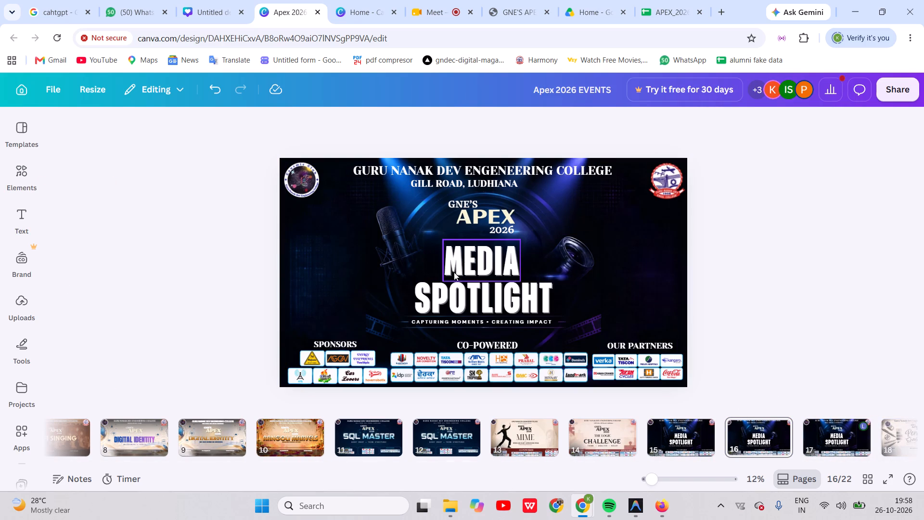
Reduce the transparency value of the camera lens and the film strip right of the title to about 74.
{"action": "left_click", "coordinate": [568, 264]}
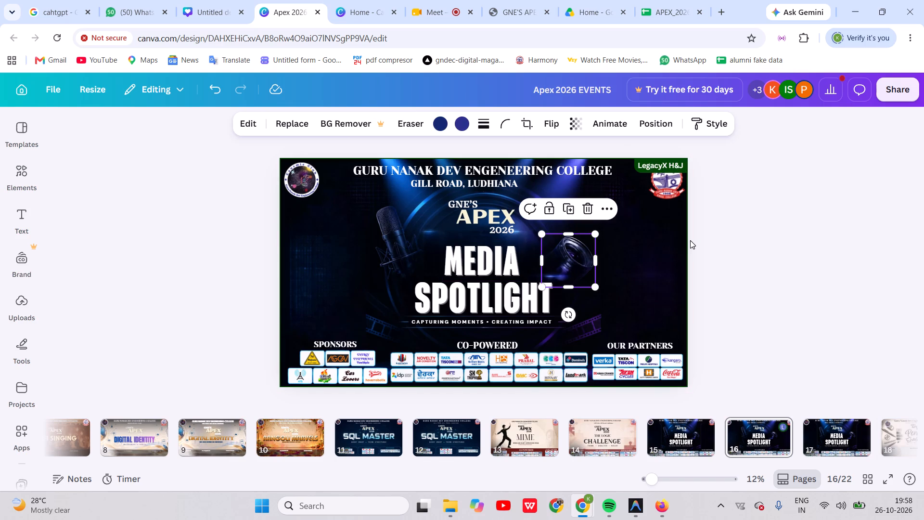
{"action": "left_click", "coordinate": [690, 240]}
{"action": "left_click_drag", "start_coordinate": [728, 260], "coordinate": [529, 234]}
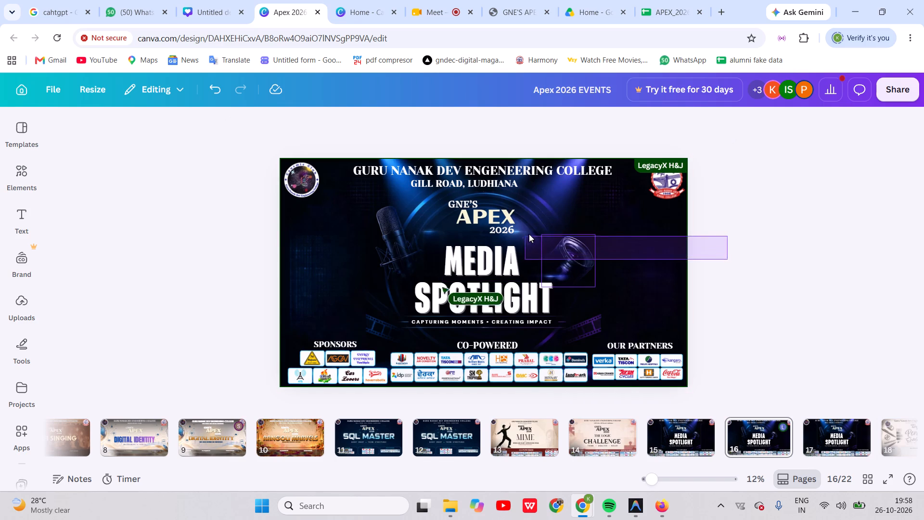
{"action": "left_click_drag", "start_coordinate": [529, 234], "coordinate": [588, 325]}
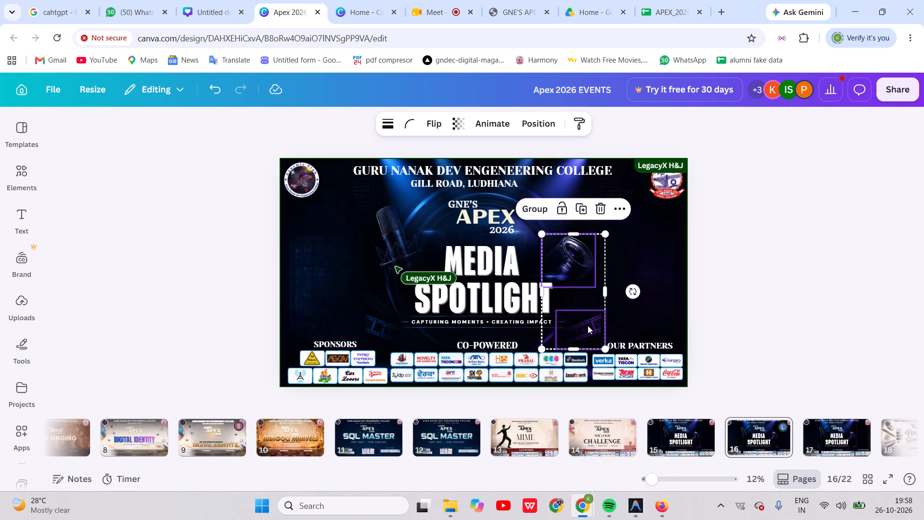
{"action": "left_click", "coordinate": [462, 120]}
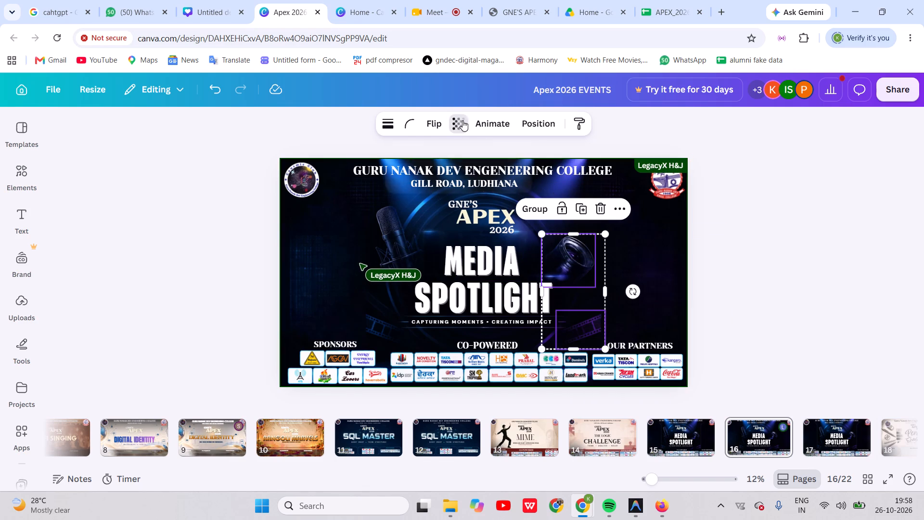
{"action": "left_click", "coordinate": [490, 180]}
{"action": "left_click_drag", "start_coordinate": [490, 180], "coordinate": [463, 183]}
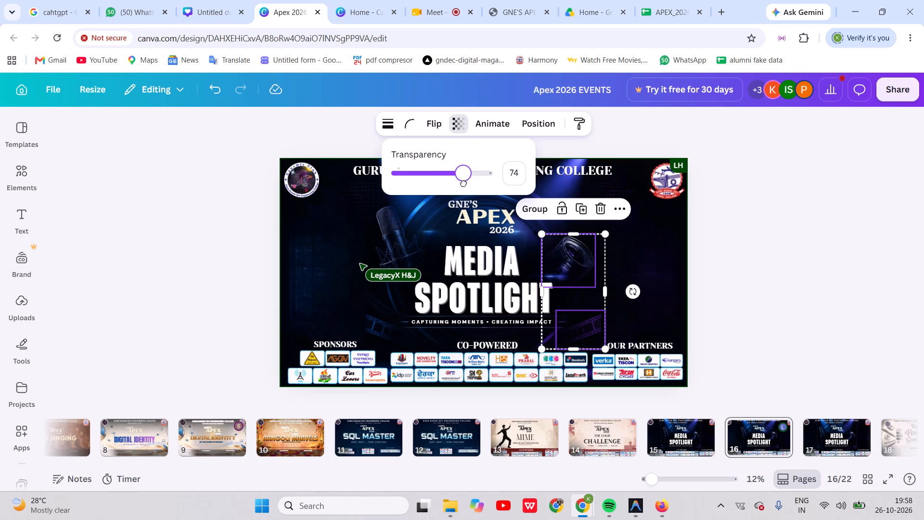
{"action": "left_click_drag", "start_coordinate": [463, 183], "coordinate": [462, 183]}
{"action": "left_click", "coordinate": [245, 261]}
Reduce the transparency value of the microphone and the film strip left of the title to about 77.
{"action": "left_click_drag", "start_coordinate": [248, 211], "coordinate": [396, 328]}
{"action": "left_click", "coordinate": [455, 129]}
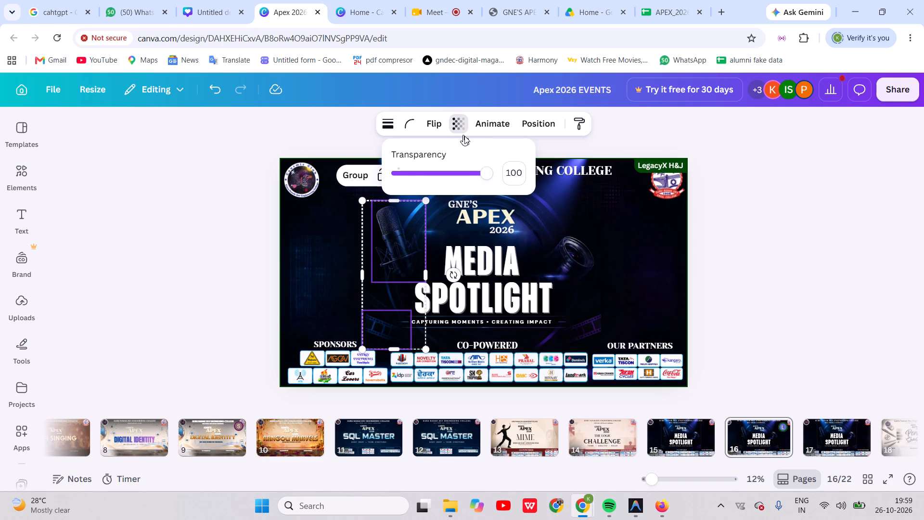
{"action": "left_click_drag", "start_coordinate": [484, 172], "coordinate": [466, 178]}
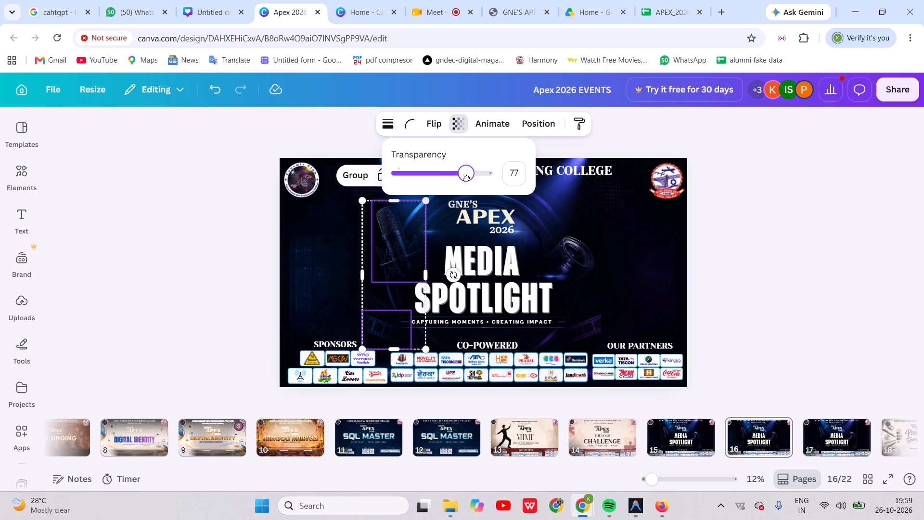
{"action": "left_click_drag", "start_coordinate": [466, 178], "coordinate": [465, 179]}
{"action": "left_click", "coordinate": [777, 271]}
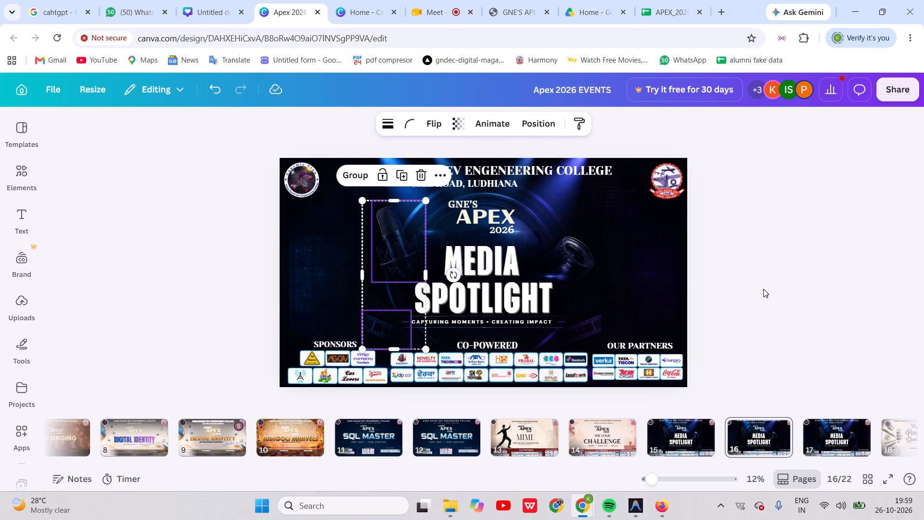
{"action": "left_click", "coordinate": [763, 289]}
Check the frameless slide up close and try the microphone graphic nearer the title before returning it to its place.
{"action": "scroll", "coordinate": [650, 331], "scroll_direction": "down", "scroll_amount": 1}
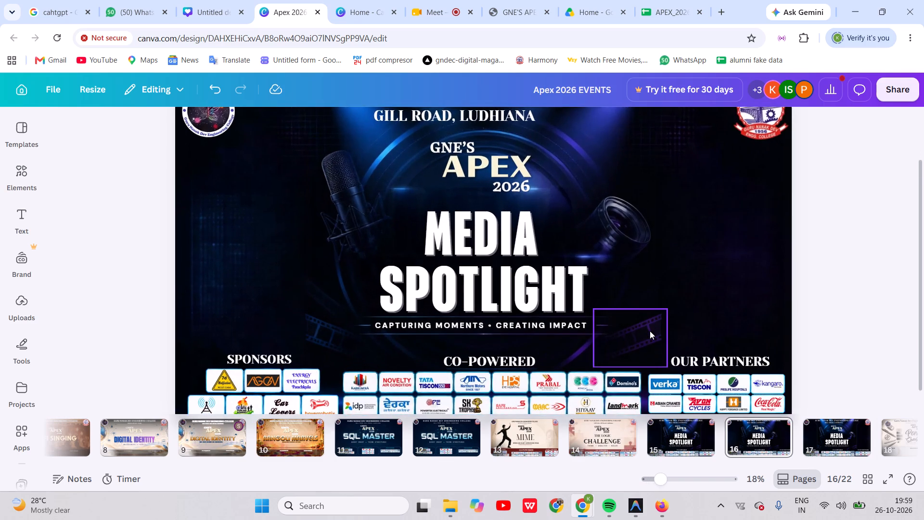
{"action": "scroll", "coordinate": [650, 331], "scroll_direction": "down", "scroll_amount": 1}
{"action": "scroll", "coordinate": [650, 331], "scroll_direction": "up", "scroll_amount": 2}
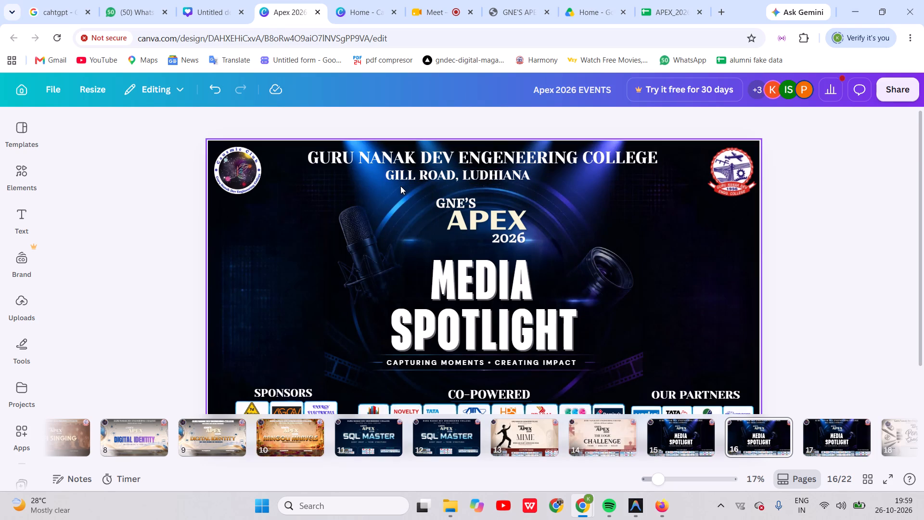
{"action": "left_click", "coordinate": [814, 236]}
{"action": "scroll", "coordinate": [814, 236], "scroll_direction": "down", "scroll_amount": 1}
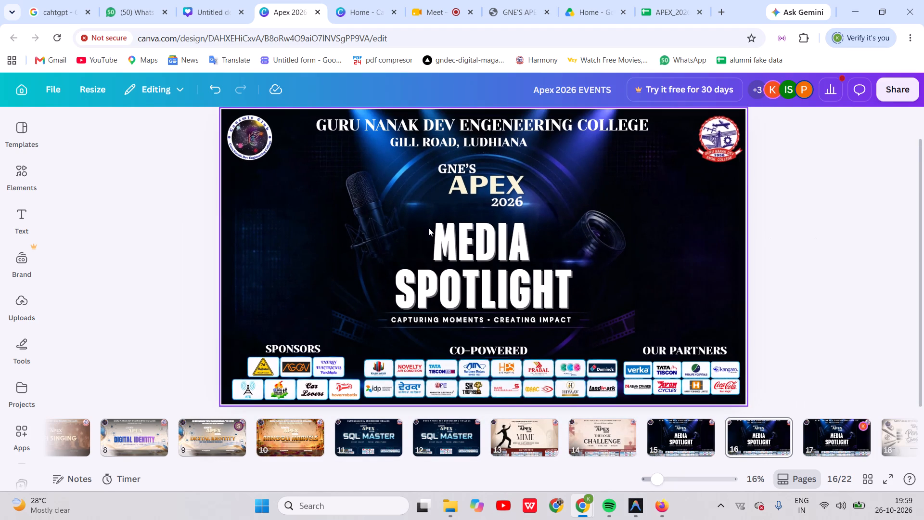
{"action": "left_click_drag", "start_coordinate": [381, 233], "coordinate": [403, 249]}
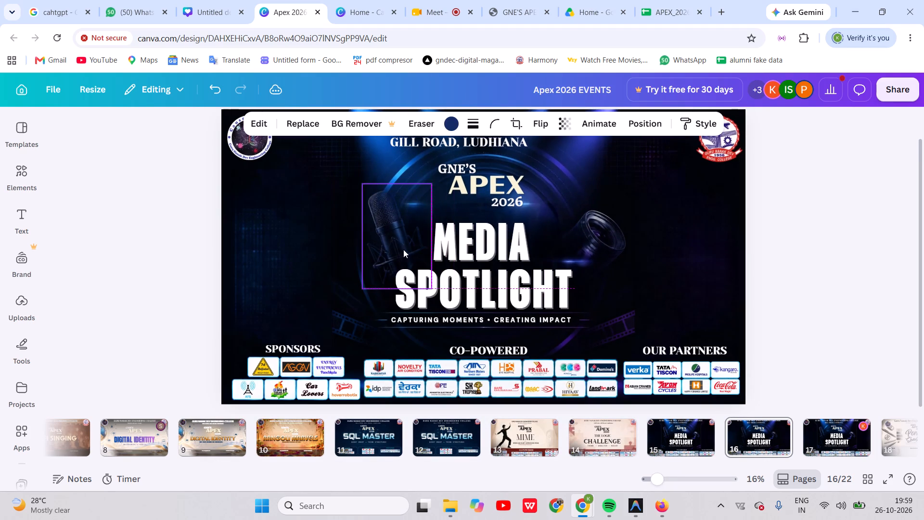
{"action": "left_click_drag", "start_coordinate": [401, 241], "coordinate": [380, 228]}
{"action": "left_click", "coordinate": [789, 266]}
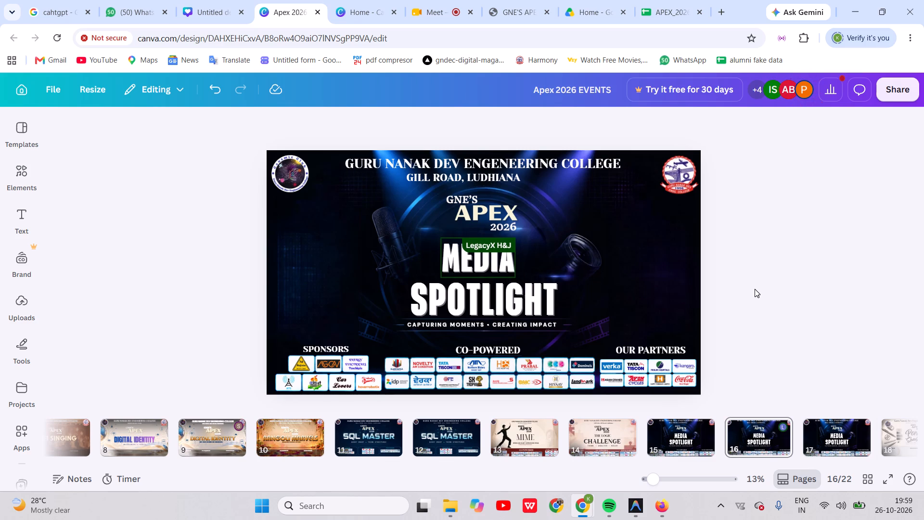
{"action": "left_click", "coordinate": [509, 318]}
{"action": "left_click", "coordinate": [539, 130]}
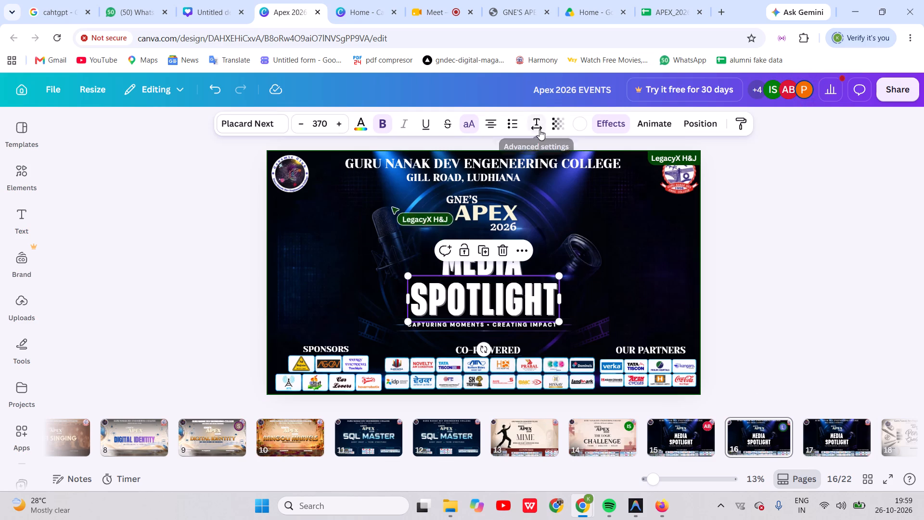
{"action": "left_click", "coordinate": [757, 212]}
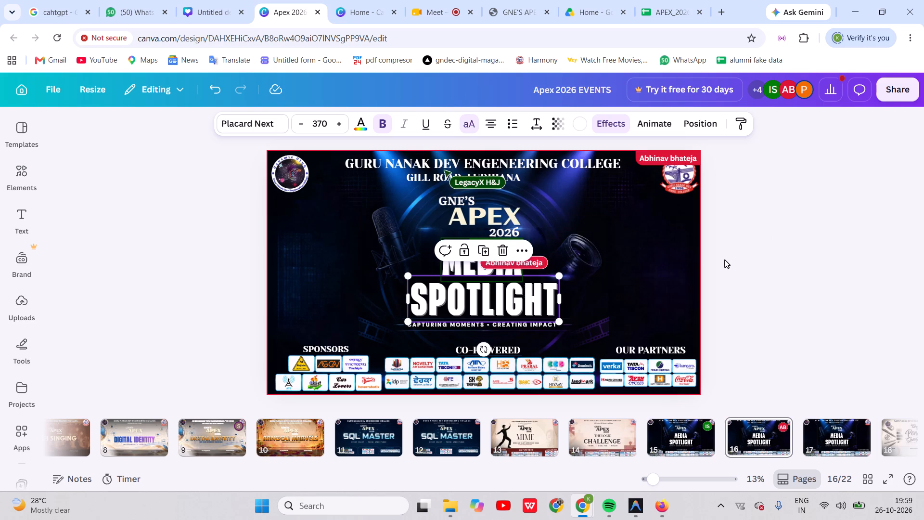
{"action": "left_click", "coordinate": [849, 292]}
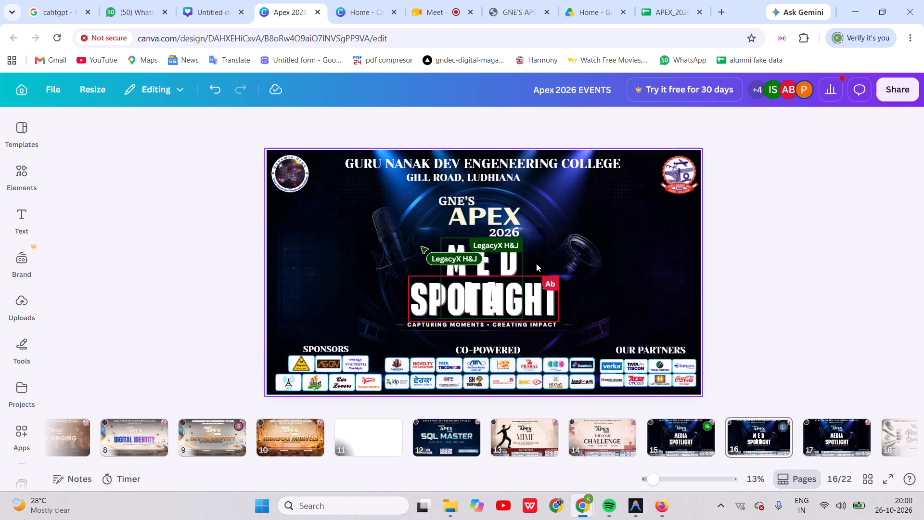
Widen the MEDIA text box on page 16 so the whole word fits on one line.
{"action": "left_click", "coordinate": [513, 262]}
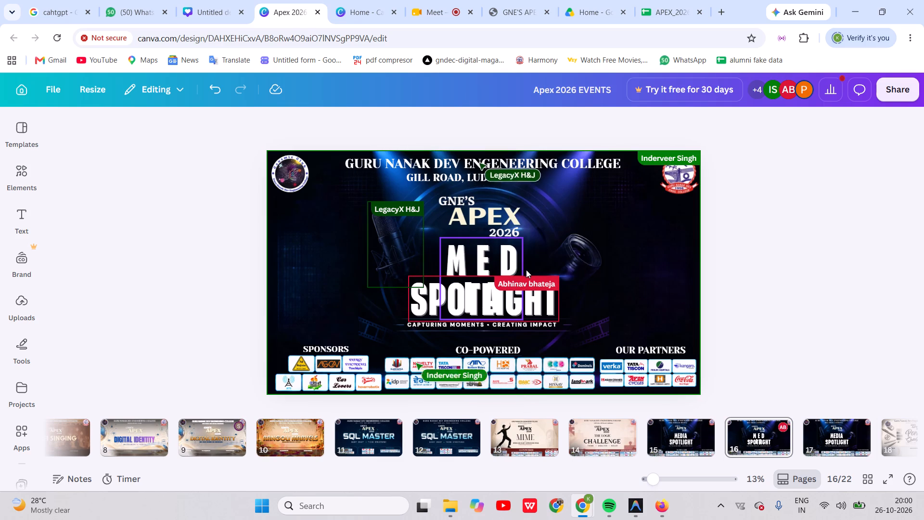
{"action": "left_click", "coordinate": [512, 264]}
{"action": "left_click", "coordinate": [475, 260]}
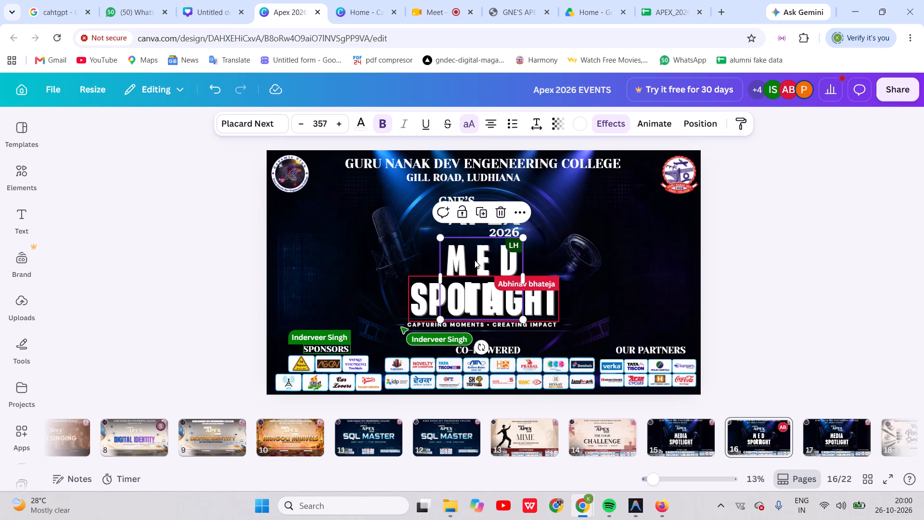
{"action": "left_click_drag", "start_coordinate": [526, 277], "coordinate": [623, 276]}
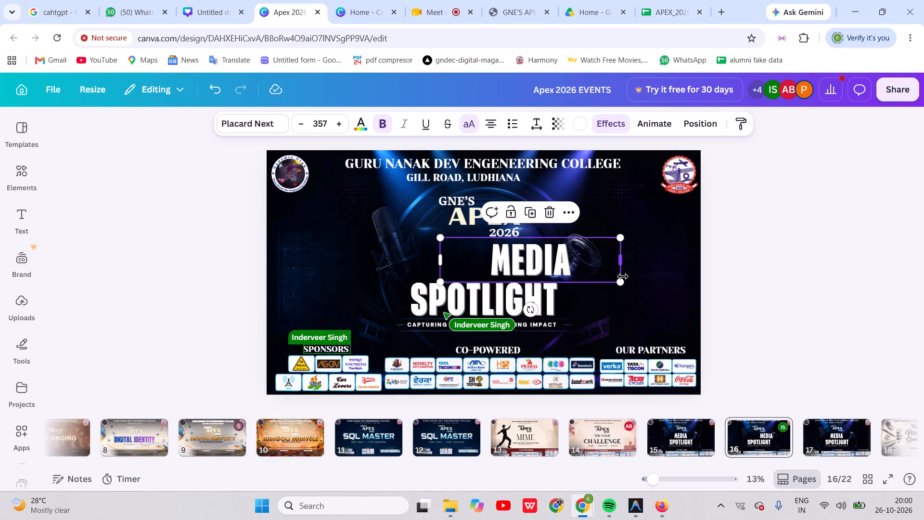
Align the widened MEDIA text box to the horizontal centre of the page.
{"action": "right_click", "coordinate": [602, 273]}
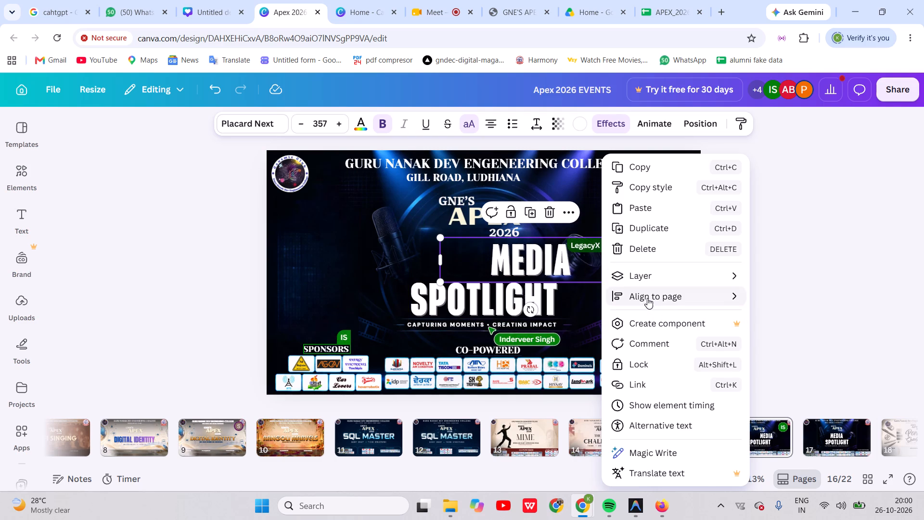
{"action": "left_click", "coordinate": [647, 298]}
{"action": "left_click", "coordinate": [763, 315]}
{"action": "left_click", "coordinate": [768, 283]}
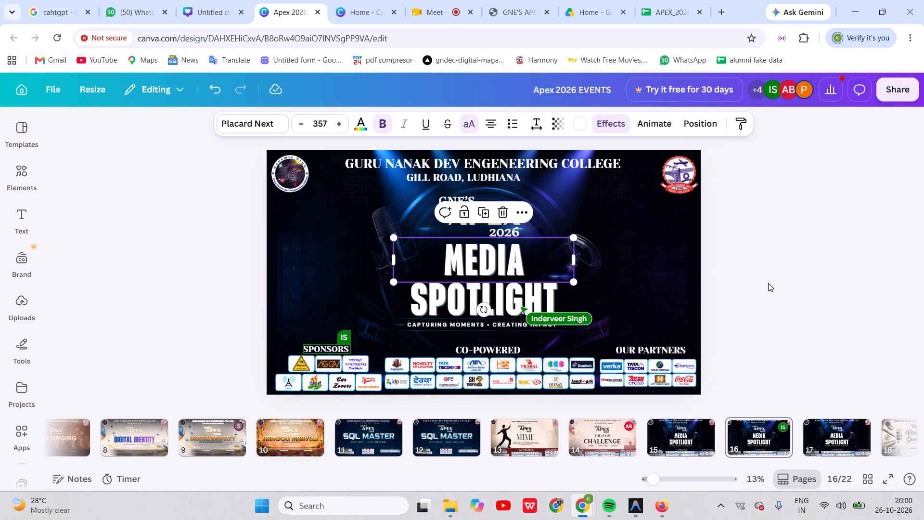
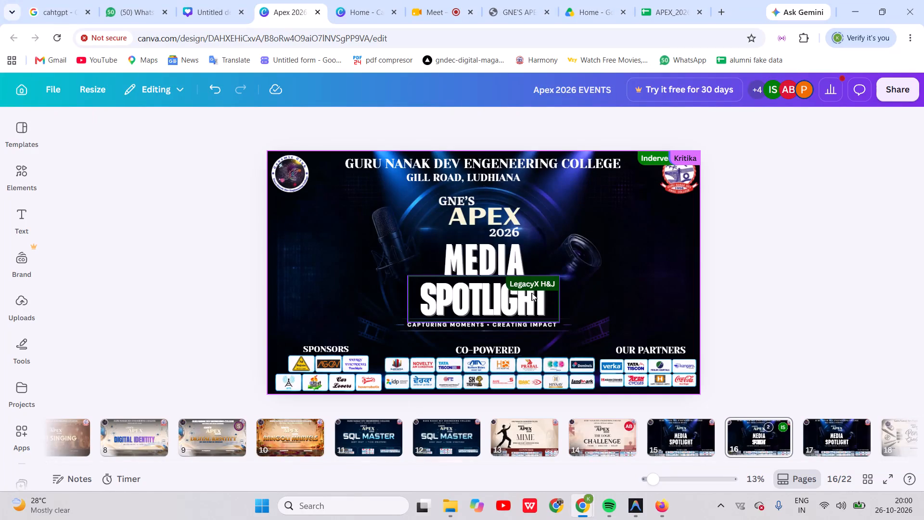
Widen the SPOTLIGHT text box on page 16 well beyond the word, keeping it on one line.
{"action": "left_click", "coordinate": [534, 294]}
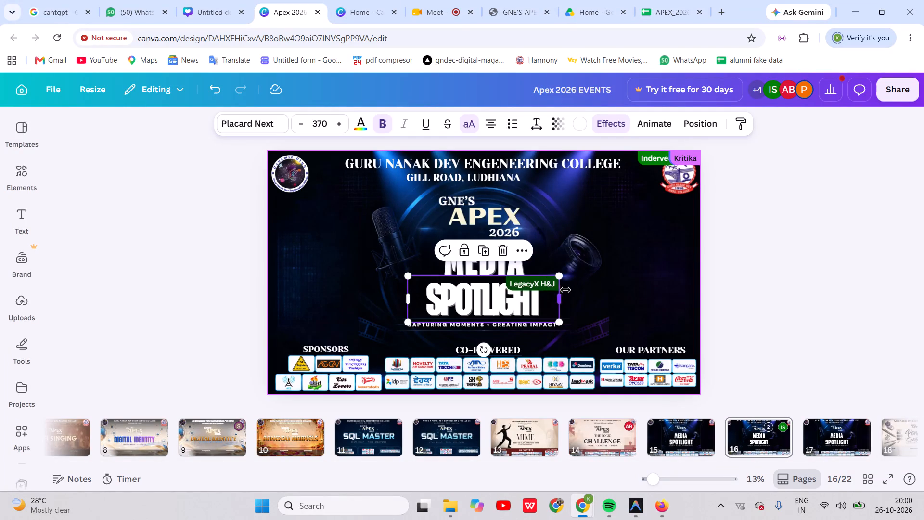
{"action": "left_click_drag", "start_coordinate": [561, 297], "coordinate": [640, 288]}
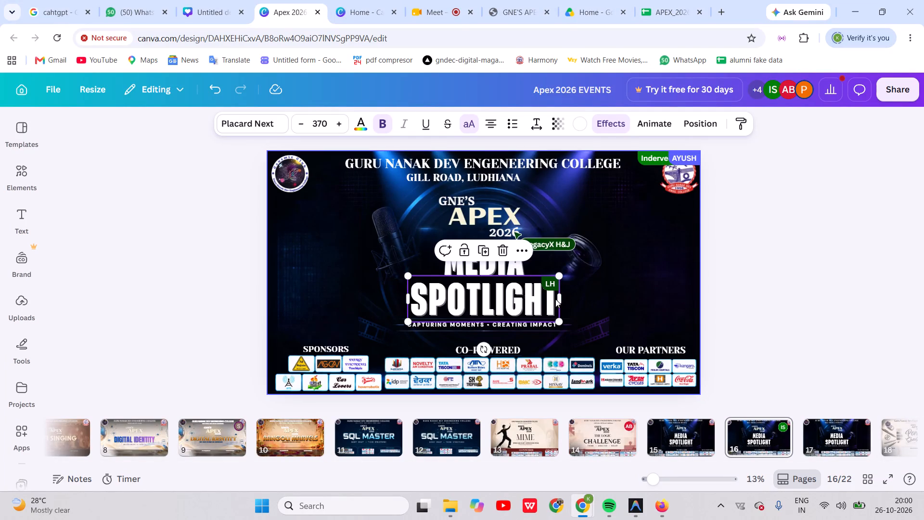
{"action": "left_click", "coordinate": [559, 298]}
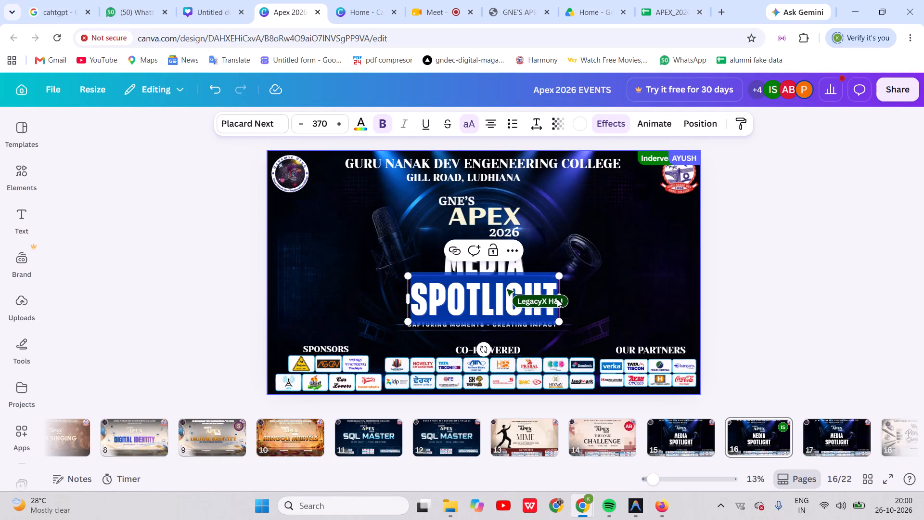
{"action": "left_click_drag", "start_coordinate": [562, 297], "coordinate": [627, 289]}
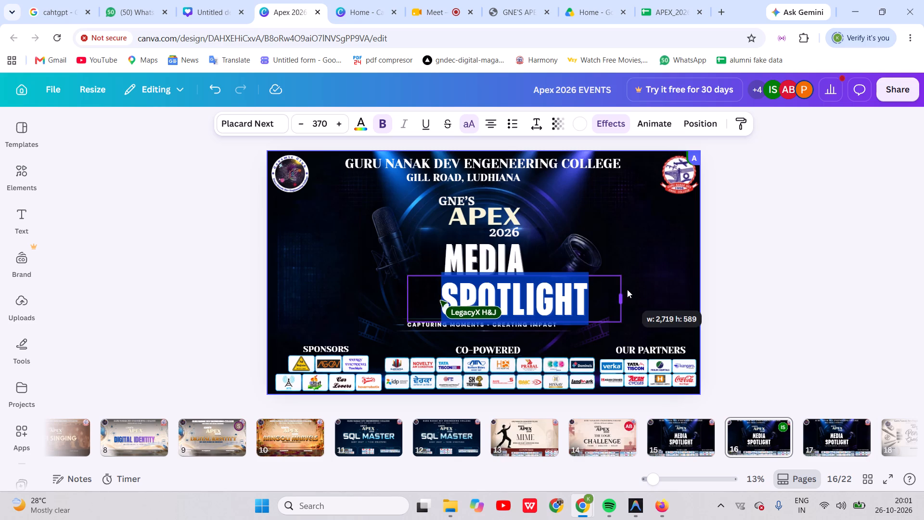
{"action": "left_click_drag", "start_coordinate": [627, 289], "coordinate": [641, 288]}
Align the widened SPOTLIGHT text box to the horizontal centre of the page.
{"action": "right_click", "coordinate": [606, 297]}
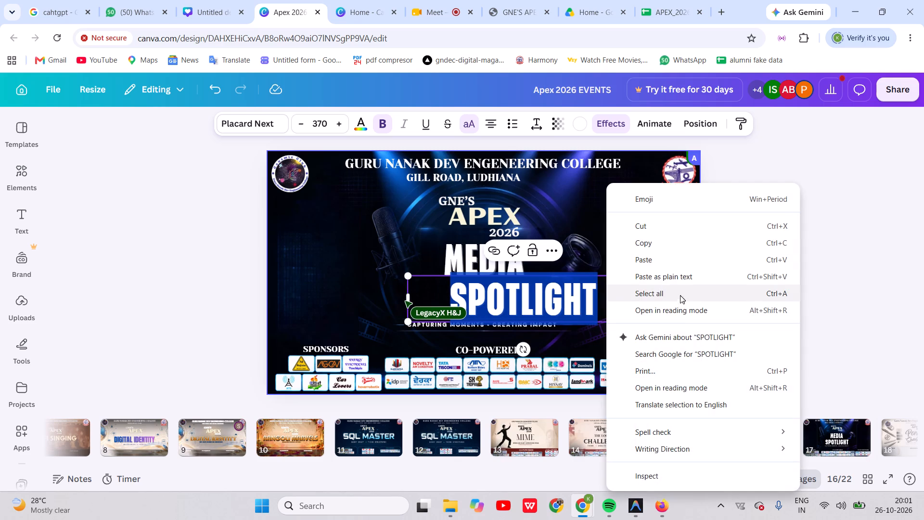
{"action": "left_click", "coordinate": [543, 283]}
{"action": "left_click", "coordinate": [706, 285]}
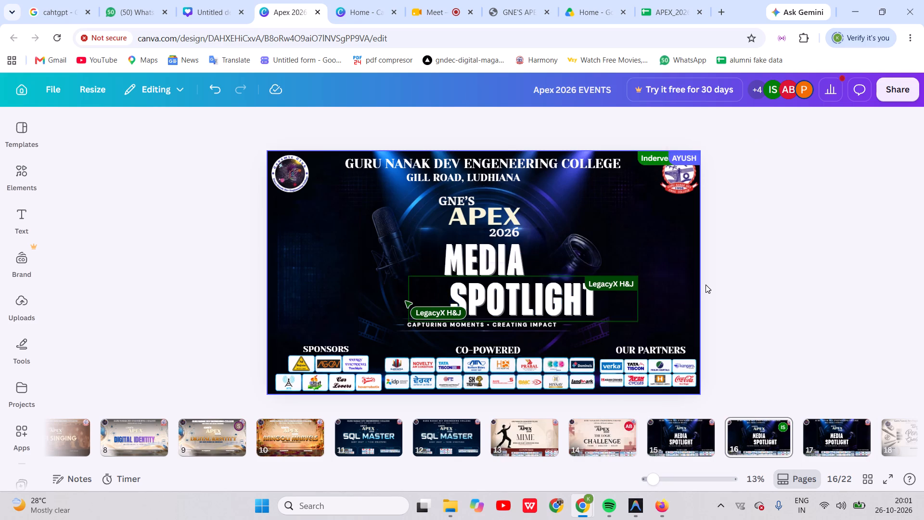
{"action": "right_click", "coordinate": [608, 304]}
{"action": "left_click", "coordinate": [630, 296]}
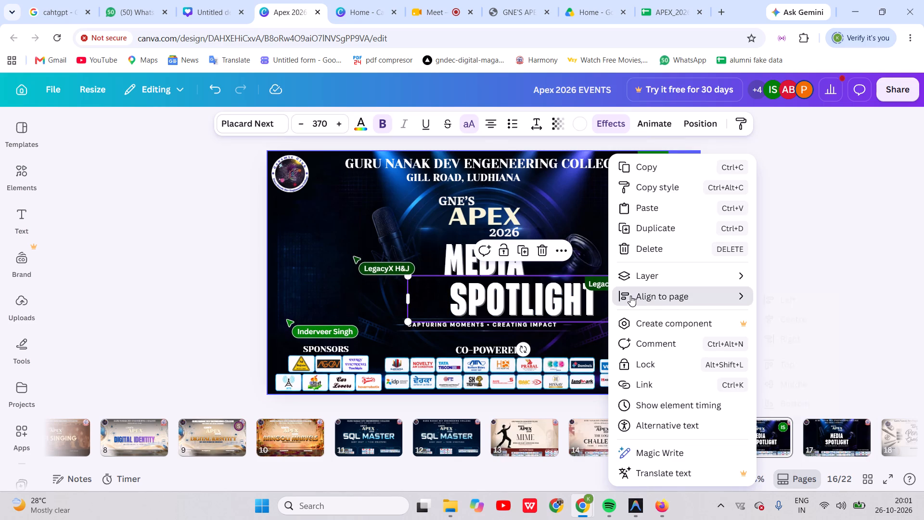
{"action": "left_click", "coordinate": [766, 316]}
{"action": "left_click", "coordinate": [770, 286]}
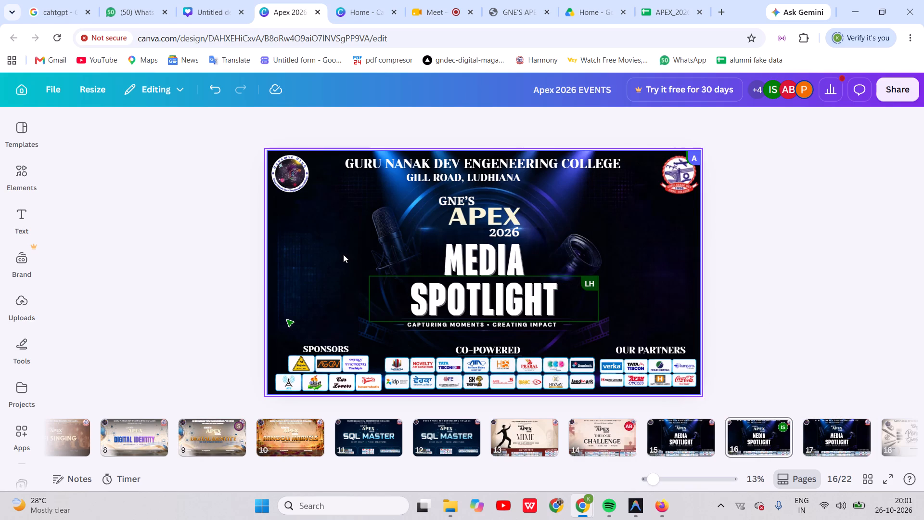
Scale the MEDIA and SPOTLIGHT texts down together, leaving out the graphics, and place them centrally just above the tagline.
{"action": "left_click_drag", "start_coordinate": [343, 254], "coordinate": [553, 316]}
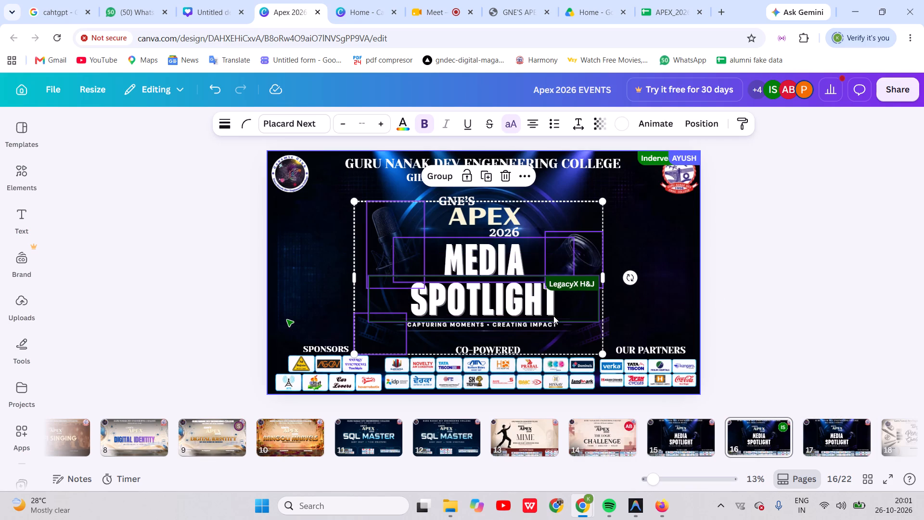
{"action": "left_click", "coordinate": [395, 226], "text": "shift"}
{"action": "left_click", "coordinate": [582, 260], "text": "shift"}
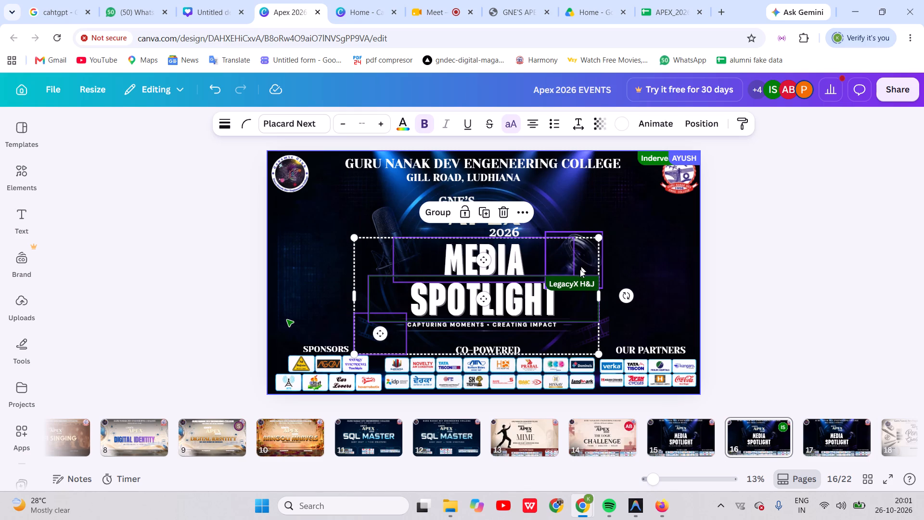
{"action": "left_click", "coordinate": [376, 338], "text": "shift"}
{"action": "left_click", "coordinate": [370, 341], "text": "shift"}
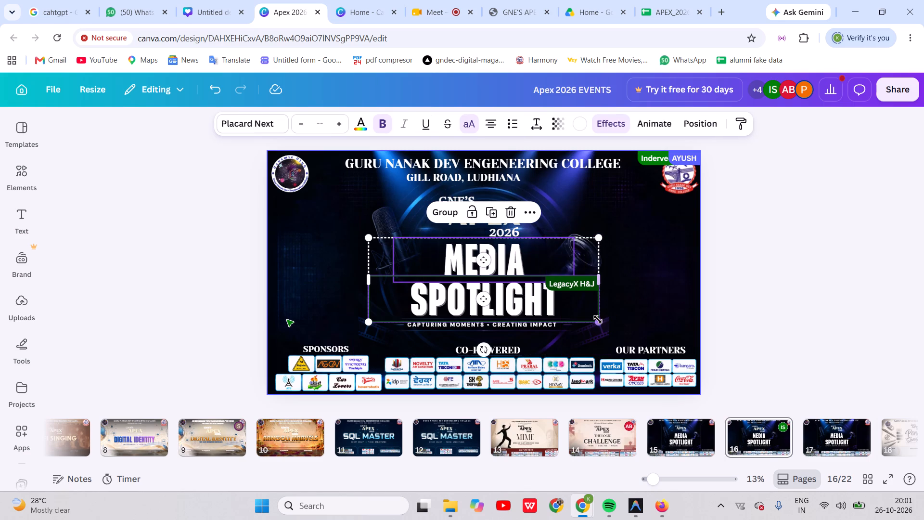
{"action": "left_click_drag", "start_coordinate": [597, 320], "coordinate": [559, 305]}
{"action": "left_click_drag", "start_coordinate": [513, 294], "coordinate": [514, 294]}
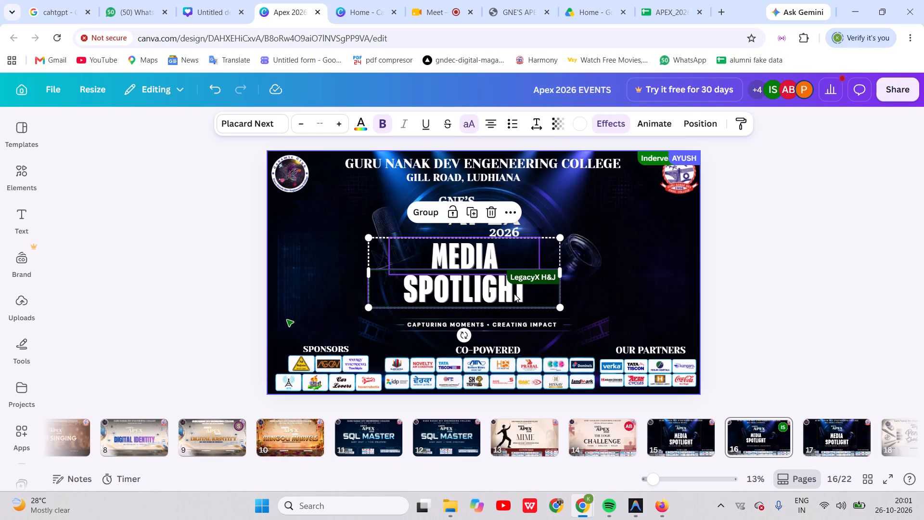
{"action": "left_click_drag", "start_coordinate": [514, 294], "coordinate": [531, 308]}
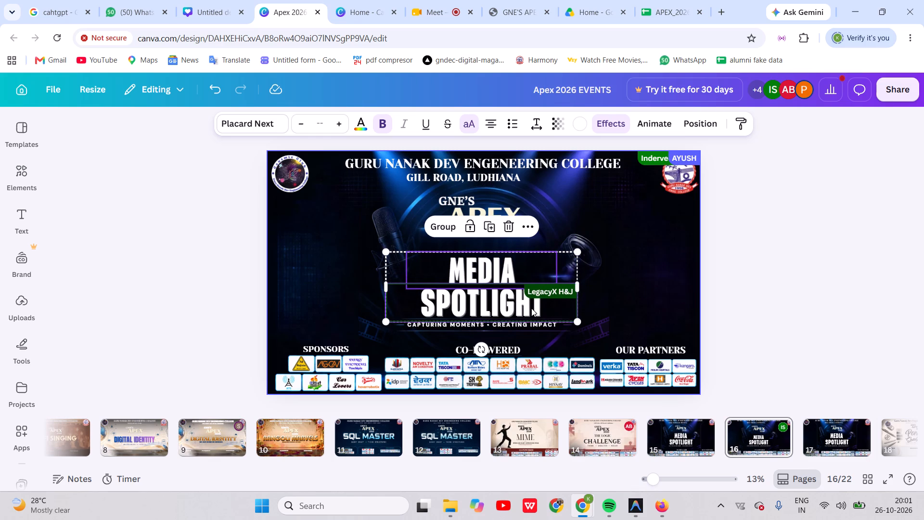
Nudge the MEDIA and SPOTLIGHT texts and the tagline with its lines slightly down together, leaving the graphics in place.
{"action": "left_click", "coordinate": [526, 323]}
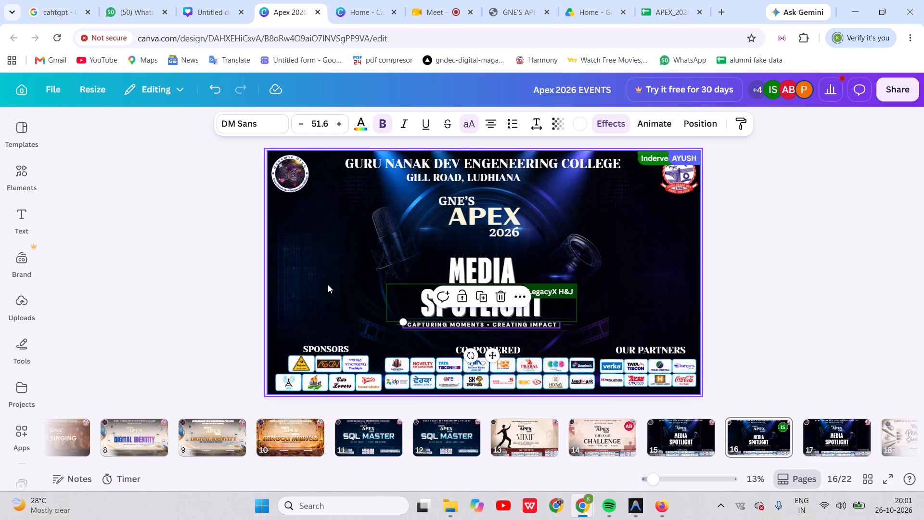
{"action": "left_click_drag", "start_coordinate": [339, 285], "coordinate": [558, 322]}
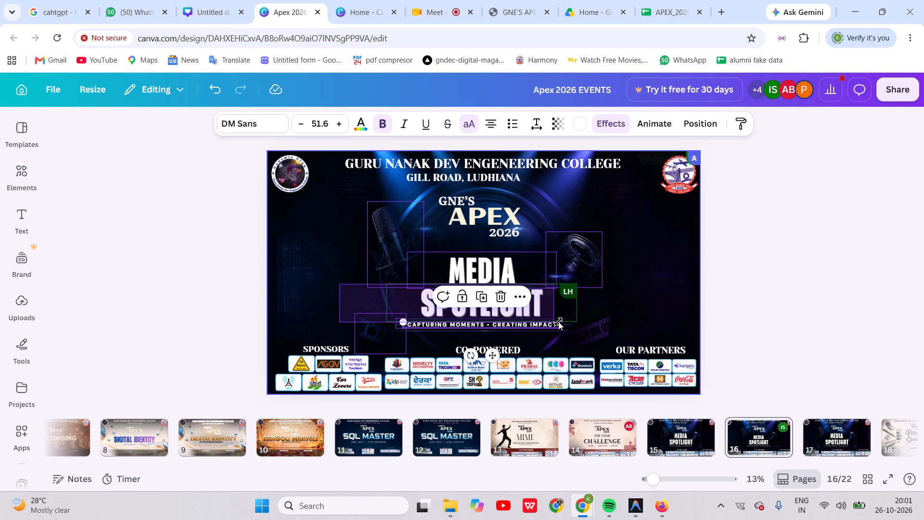
{"action": "left_click_drag", "start_coordinate": [558, 322], "coordinate": [557, 329]}
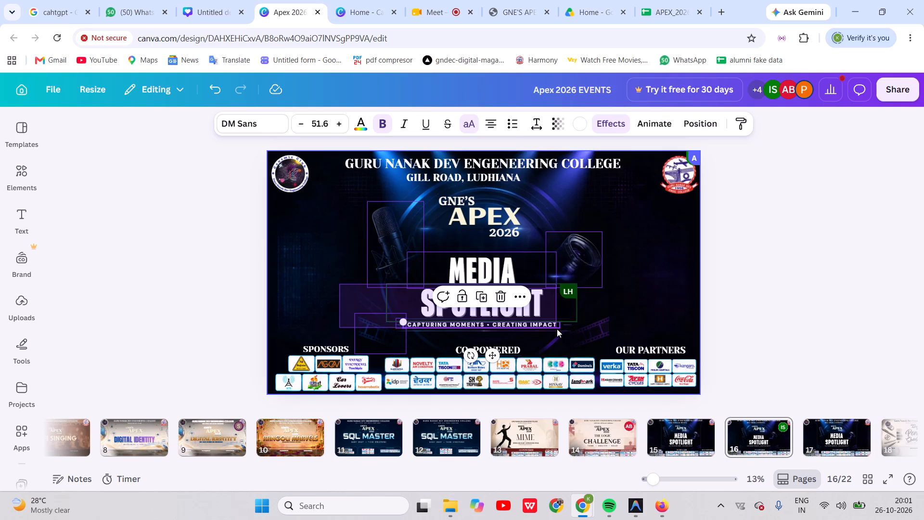
{"action": "left_click", "coordinate": [372, 222], "text": "shift"}
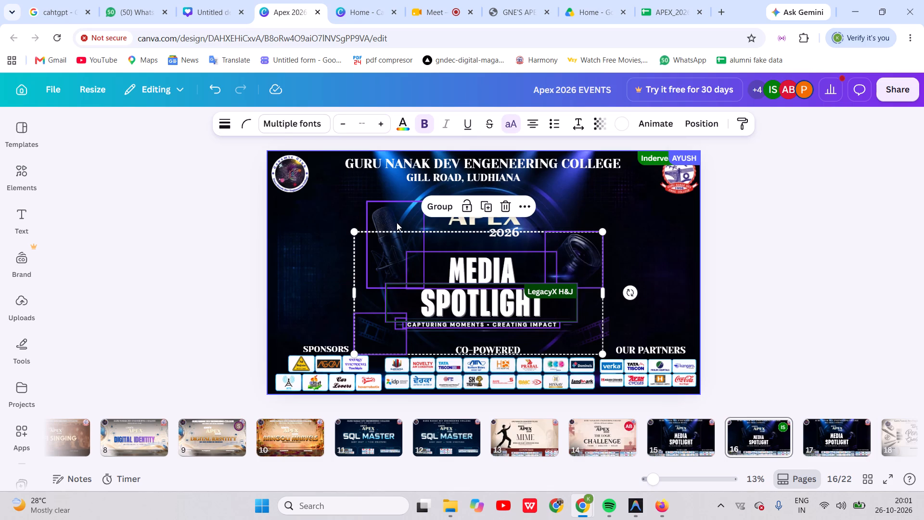
{"action": "left_click", "coordinate": [588, 266], "text": "shift"}
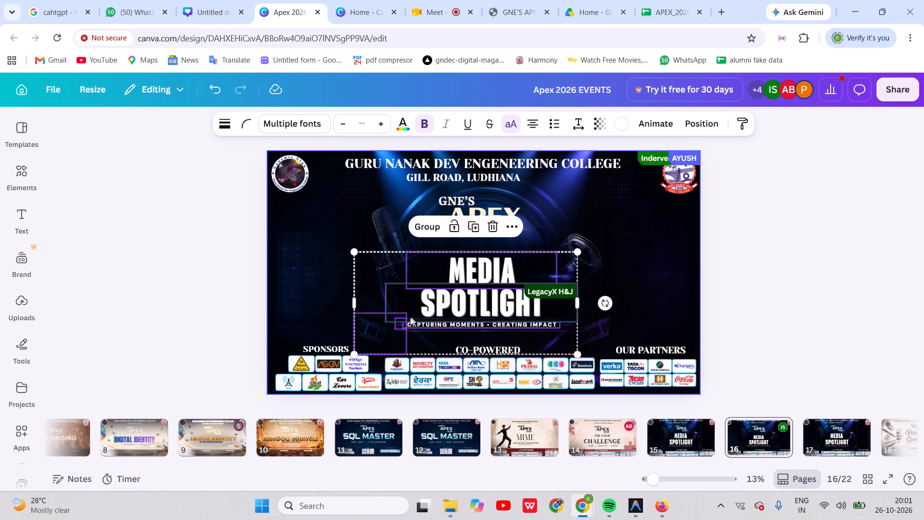
{"action": "left_click", "coordinate": [384, 333], "text": "shift"}
{"action": "key", "text": "Down"}
{"action": "key", "text": "Down"}
{"action": "key", "text": "Down"}
{"action": "key", "text": "Down"}
{"action": "key", "text": "Down"}
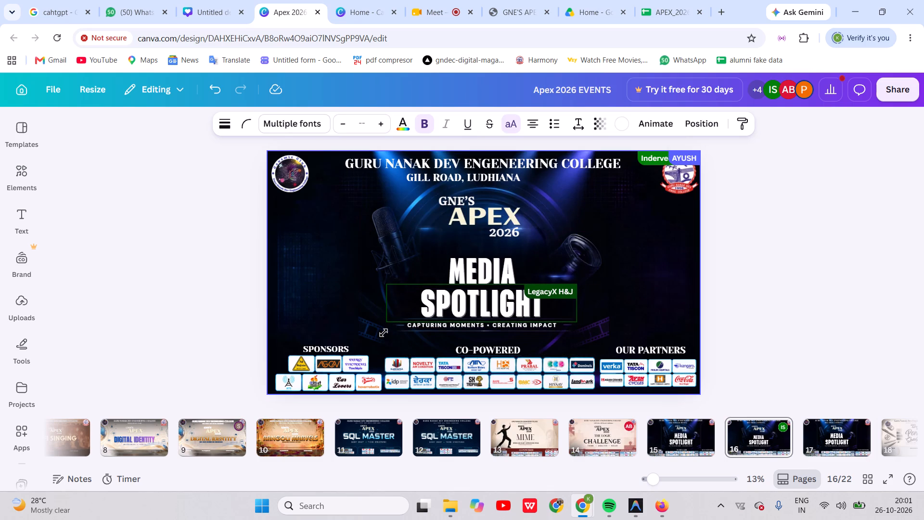
{"action": "key", "text": "Down"}
{"action": "key", "text": "Down"}
{"action": "key", "text": "Down"}
{"action": "key", "text": "Down"}
{"action": "key", "text": "Down"}
{"action": "key", "text": "Down"}
{"action": "key", "text": "Down"}
{"action": "key", "text": "Down"}
{"action": "key", "text": "Down"}
{"action": "key", "text": "Down"}
{"action": "key", "text": "Down"}
{"action": "key", "text": "Down"}
{"action": "key", "text": "Down"}
{"action": "key", "text": "Down"}
{"action": "key", "text": "Down"}
{"action": "key", "text": "Down"}
{"action": "key", "text": "Down"}
{"action": "key", "text": "Down"}
{"action": "key", "text": "Down"}
{"action": "key", "text": "Down"}
{"action": "key", "text": "Down"}
{"action": "key", "text": "Down"}
{"action": "key", "text": "Down"}
{"action": "key", "text": "Down"}
{"action": "key", "text": "Down"}
{"action": "key", "text": "Down"}
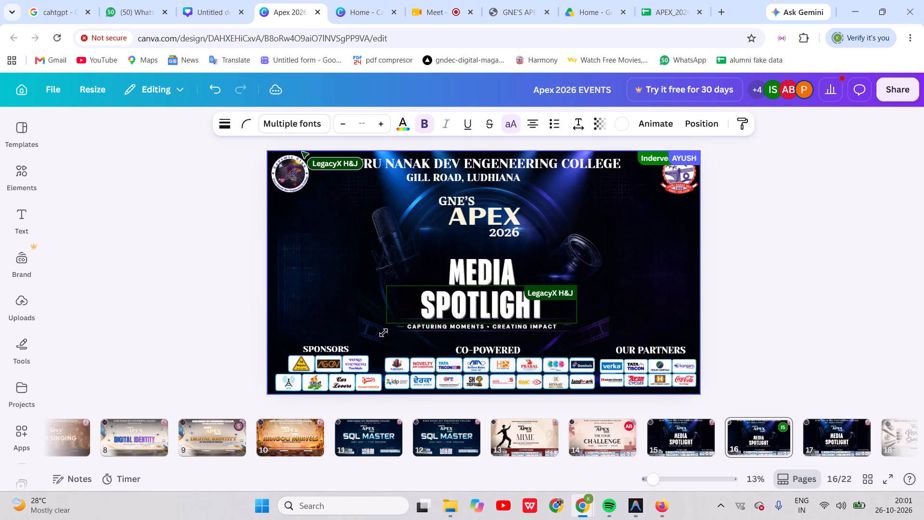
{"action": "left_click", "coordinate": [721, 262]}
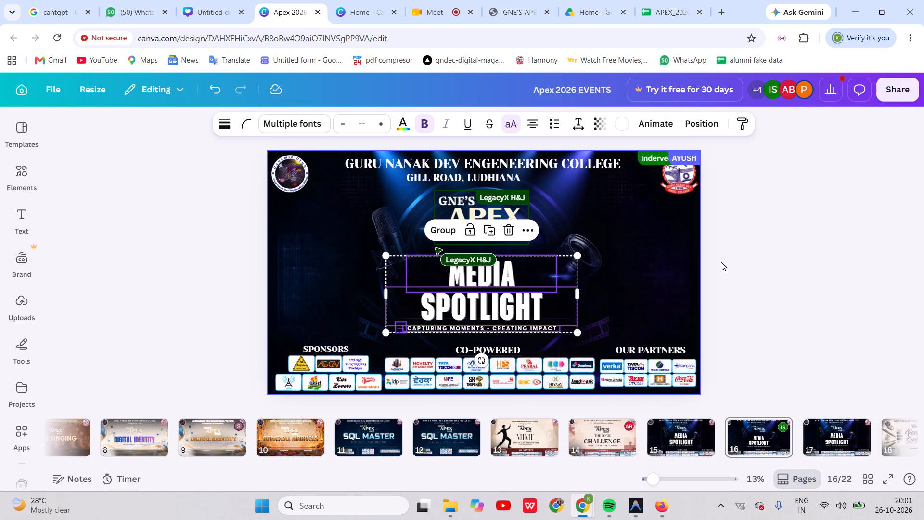
{"action": "left_click", "coordinate": [774, 256]}
Go to page 18 and examine the layout of the Pencil Shaders slide, including its title and sponsor sections.
{"action": "scroll", "coordinate": [774, 256], "scroll_direction": "down", "scroll_amount": 1}
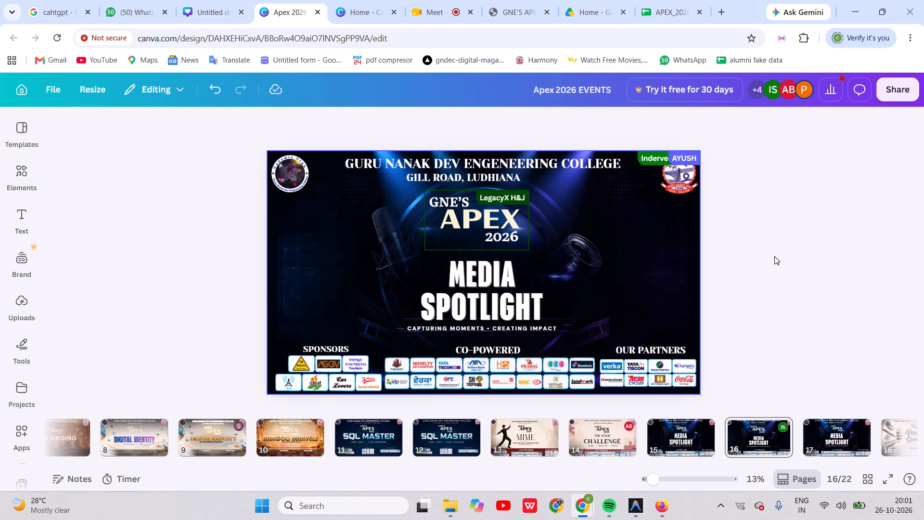
{"action": "scroll", "coordinate": [774, 256], "scroll_direction": "down", "scroll_amount": 1}
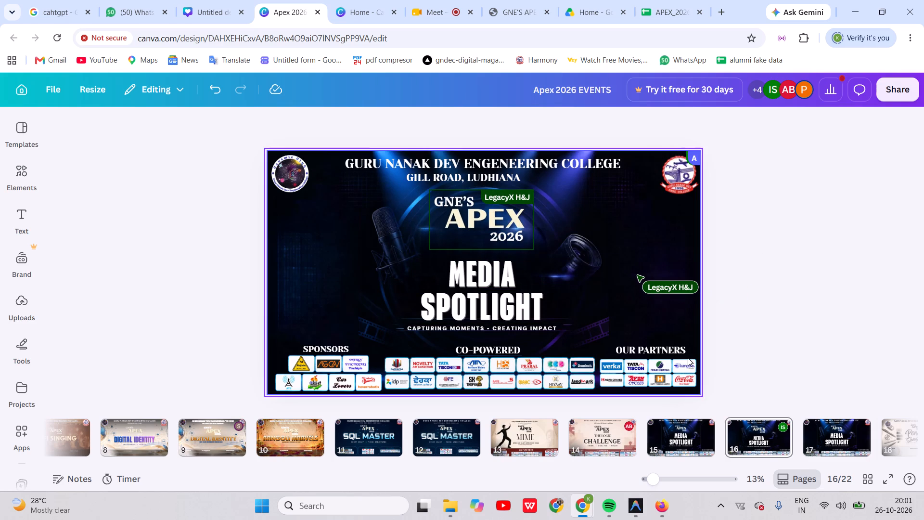
{"action": "scroll", "coordinate": [763, 443], "scroll_direction": "left", "scroll_amount": 5}
{"action": "left_click", "coordinate": [689, 444]}
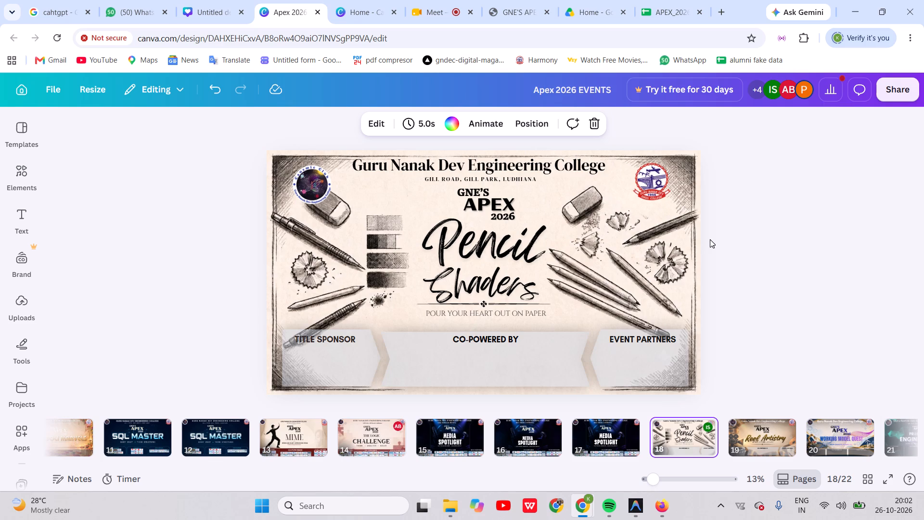
{"action": "left_click", "coordinate": [611, 264]}
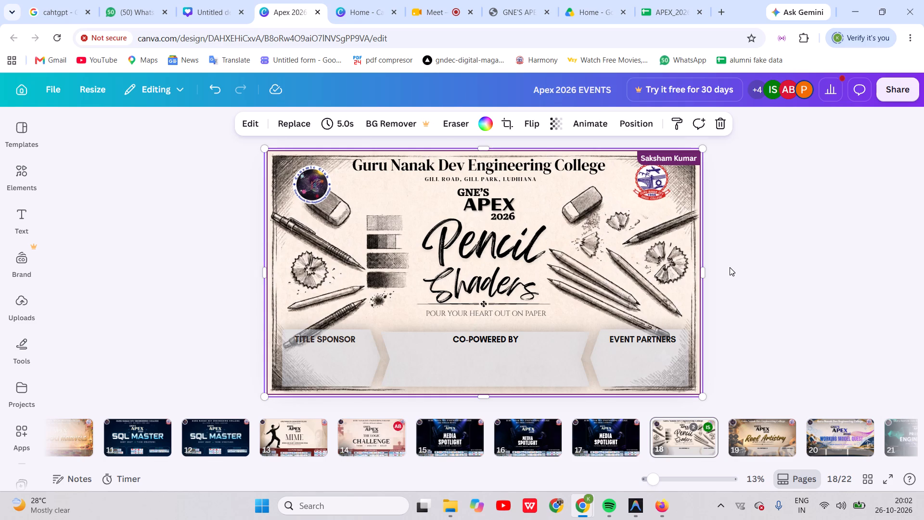
{"action": "left_click", "coordinate": [730, 267]}
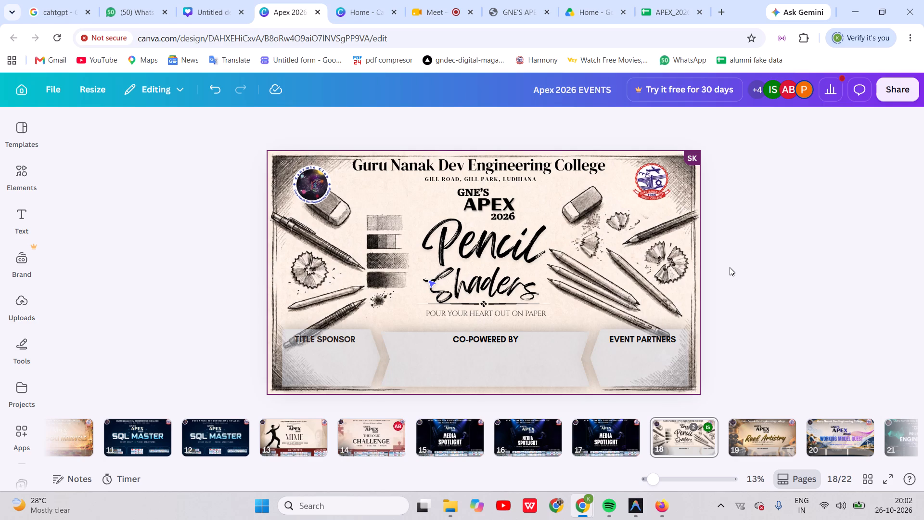
{"action": "left_click", "coordinate": [499, 256]}
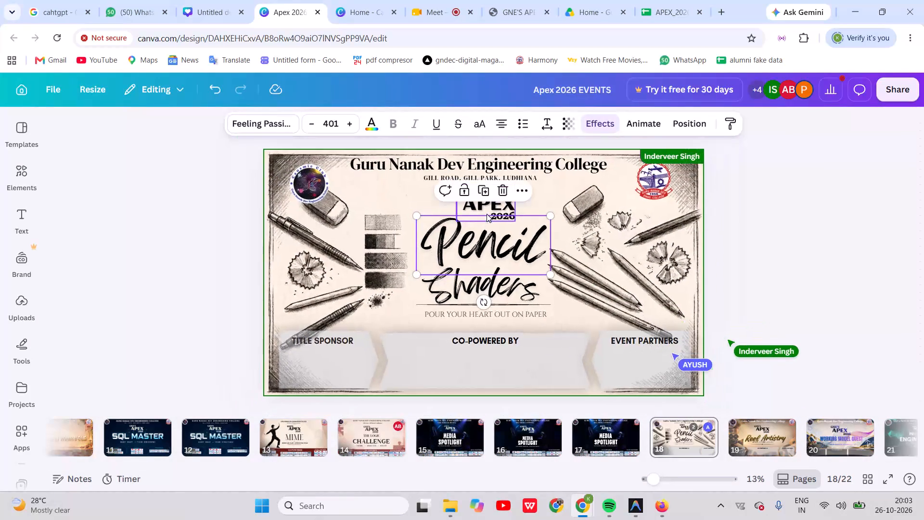
{"action": "left_click", "coordinate": [721, 248]}
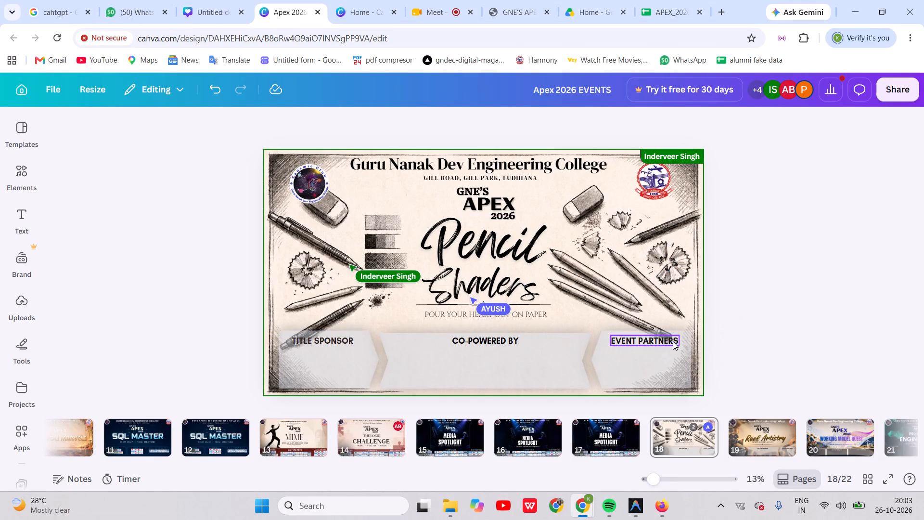
{"action": "scroll", "coordinate": [683, 419], "scroll_direction": "left", "scroll_amount": 1}
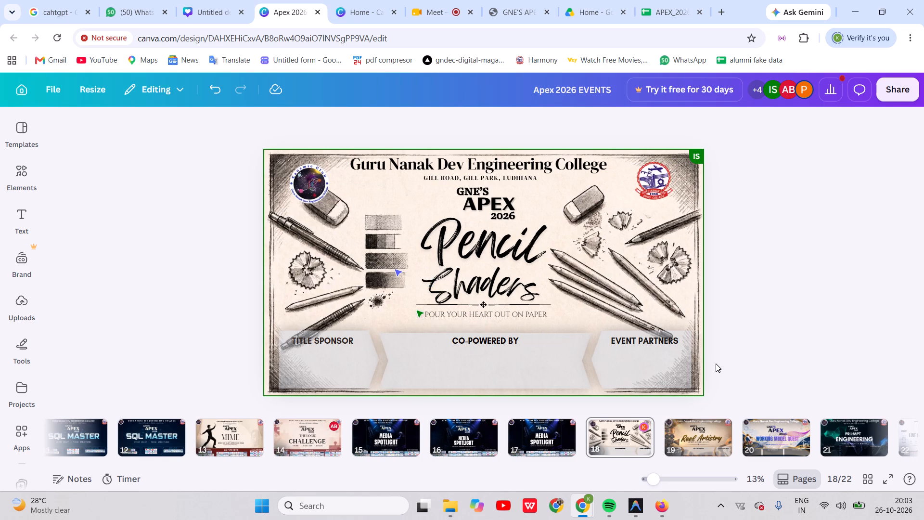
{"action": "left_click", "coordinate": [752, 292]}
Leave the editor for the home page and reopen the Apex 2026 EVENTS design from the recent designs.
{"action": "left_click", "coordinate": [20, 91]}
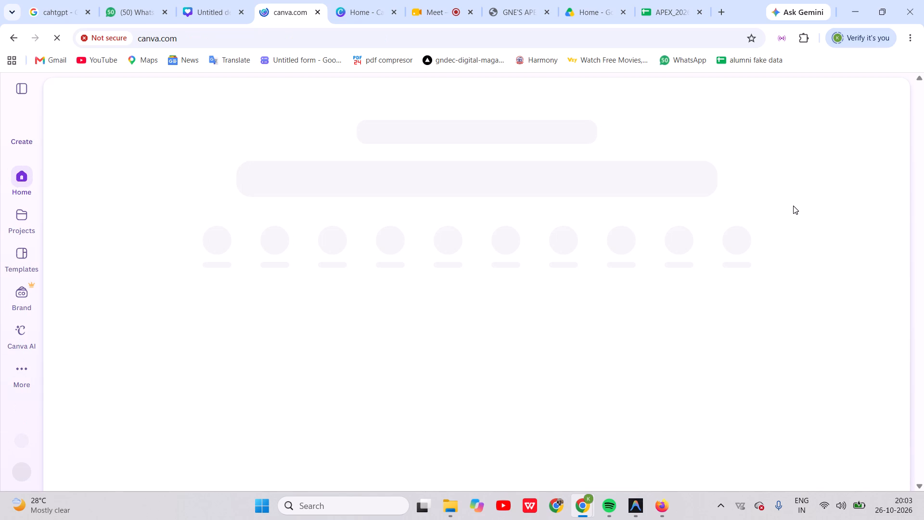
{"action": "left_click", "coordinate": [735, 282]}
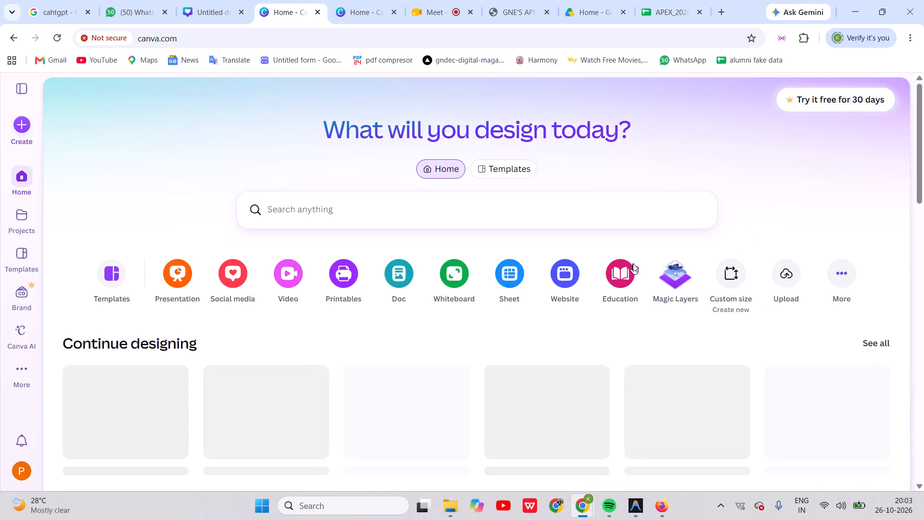
{"action": "left_click", "coordinate": [726, 274]}
{"action": "left_click", "coordinate": [911, 109]}
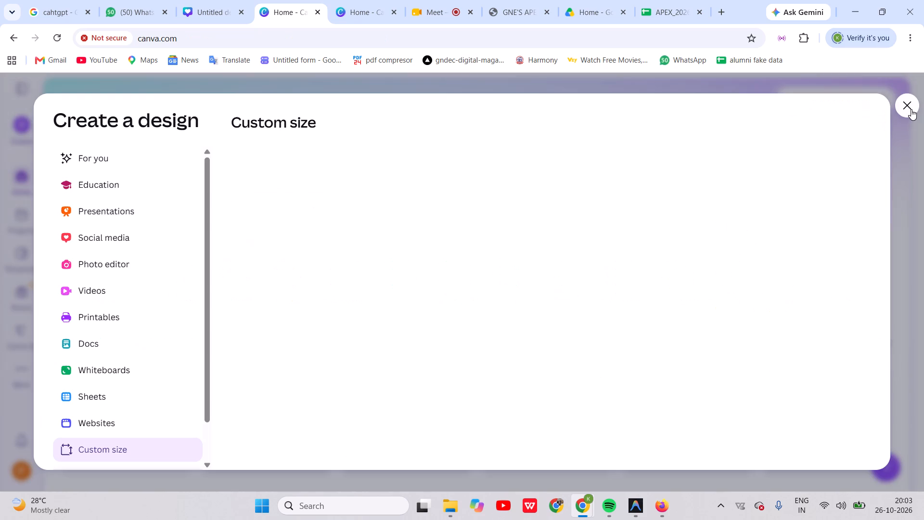
{"action": "scroll", "coordinate": [267, 305], "scroll_direction": "down", "scroll_amount": 1}
{"action": "left_click", "coordinate": [282, 359]}
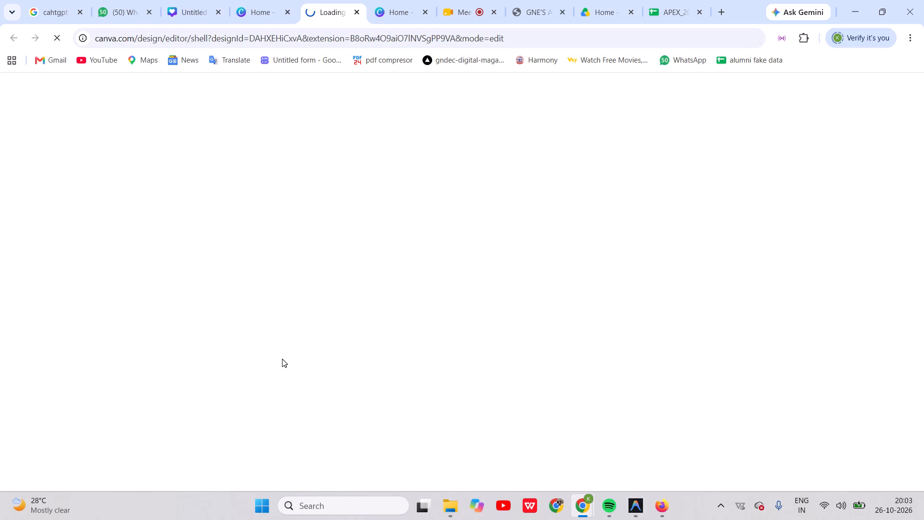